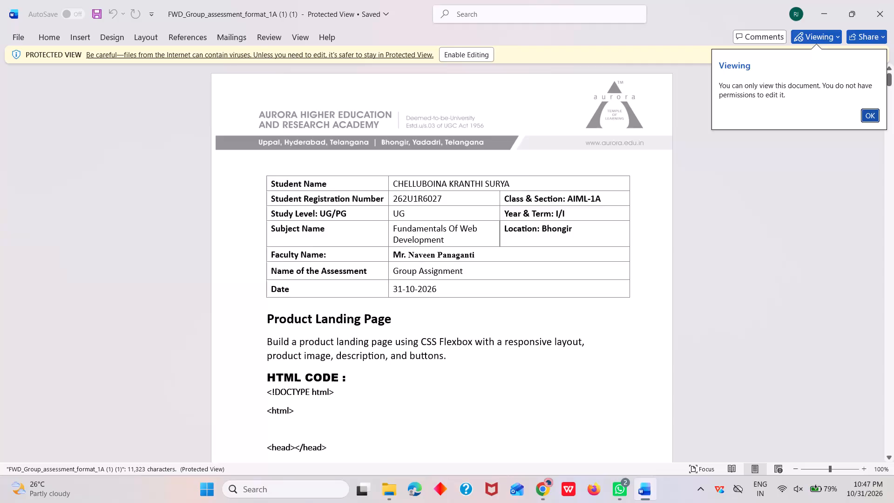
Enable editing for the protected group assessment document.
{"action": "scroll", "coordinate": [375, 258], "scroll_direction": "right", "scroll_amount": 2}
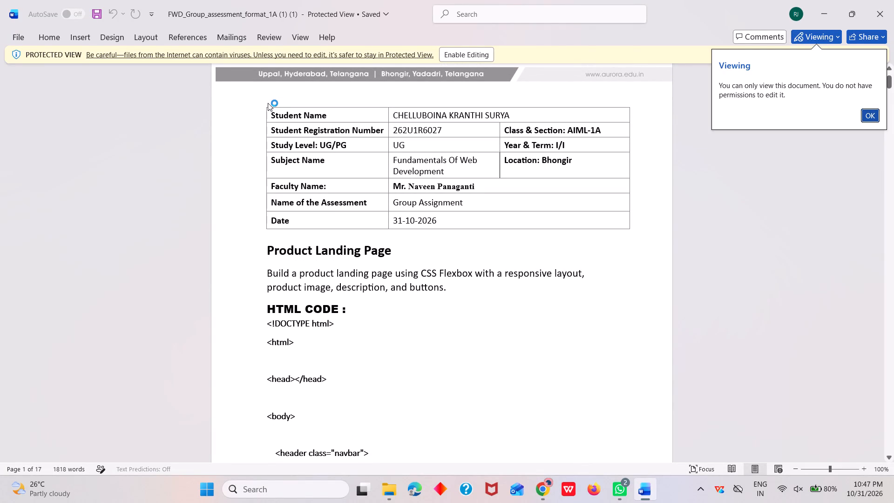
{"action": "key", "text": "ctrl+a"}
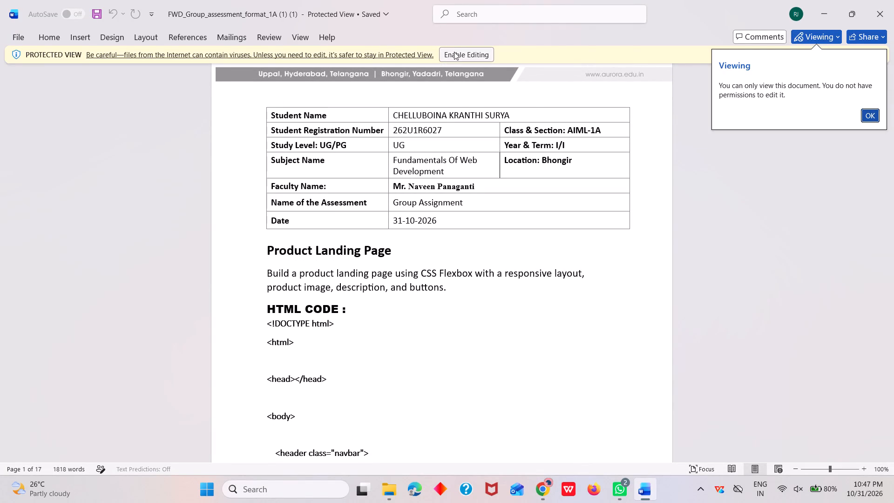
{"action": "left_click", "coordinate": [454, 52]}
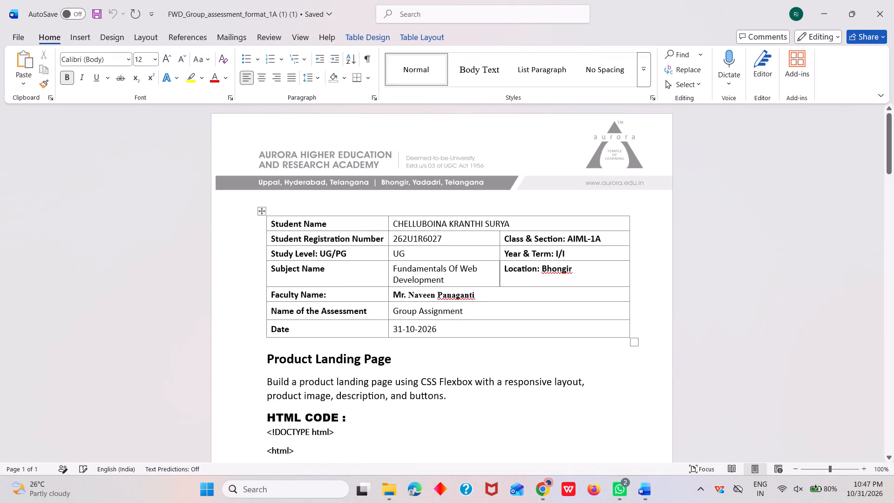
Change the font of the entire document, including the student details table, to Times New Roman.
{"action": "key", "text": "ctrl+a"}
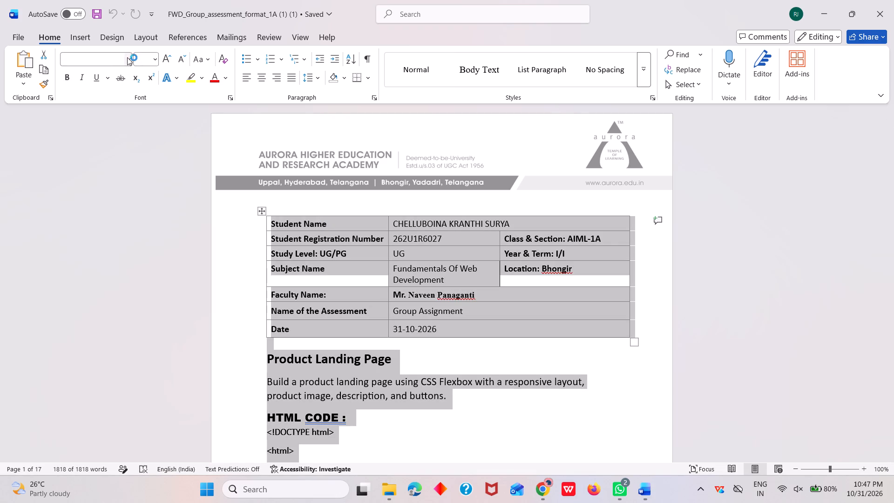
{"action": "left_click", "coordinate": [128, 58]}
{"action": "left_click", "coordinate": [137, 141]}
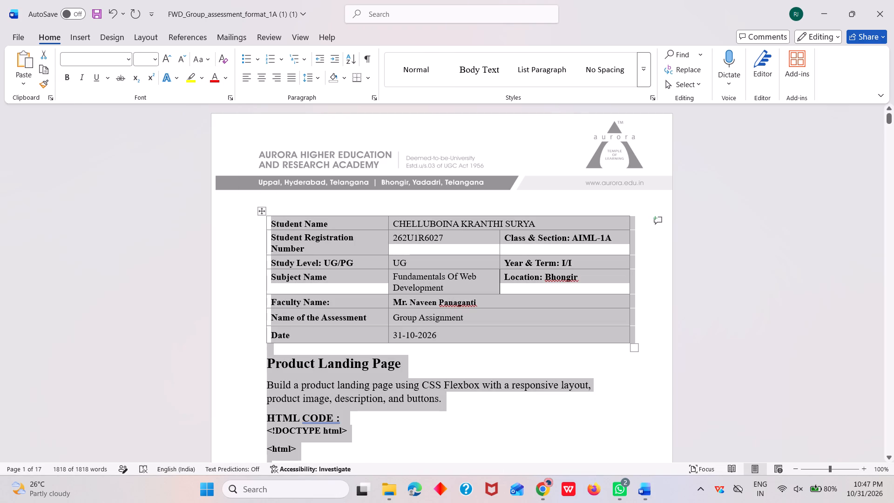
{"action": "left_click", "coordinate": [242, 386]}
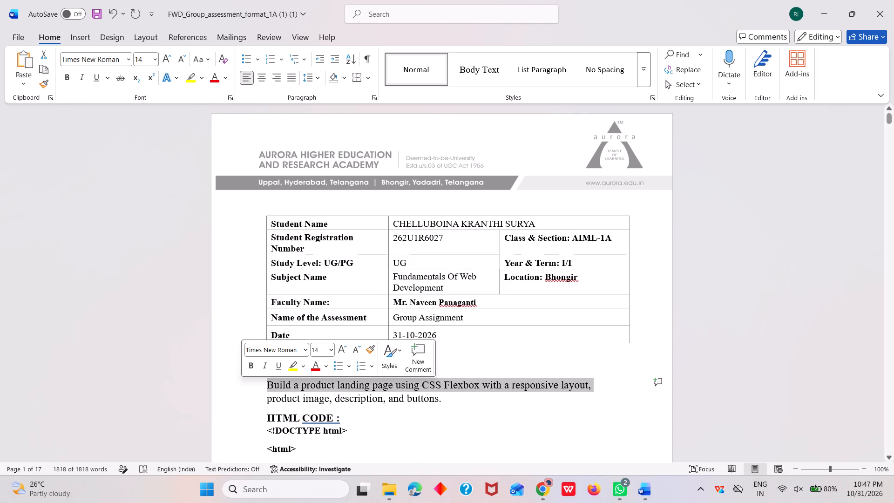
{"action": "left_click", "coordinate": [490, 354]}
Review the formatting of the HTML code section and its embedded headphone page screenshot.
{"action": "scroll", "coordinate": [467, 360], "scroll_direction": "down", "scroll_amount": 1}
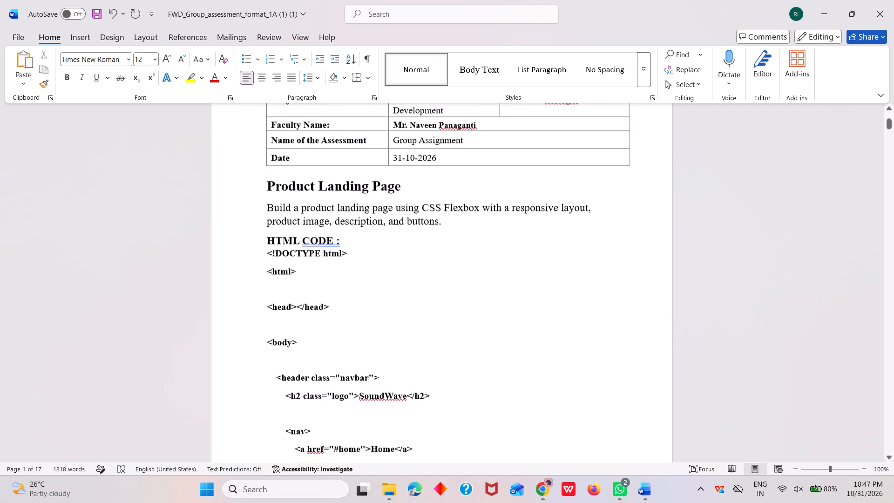
{"action": "scroll", "coordinate": [467, 360], "scroll_direction": "down", "scroll_amount": 1}
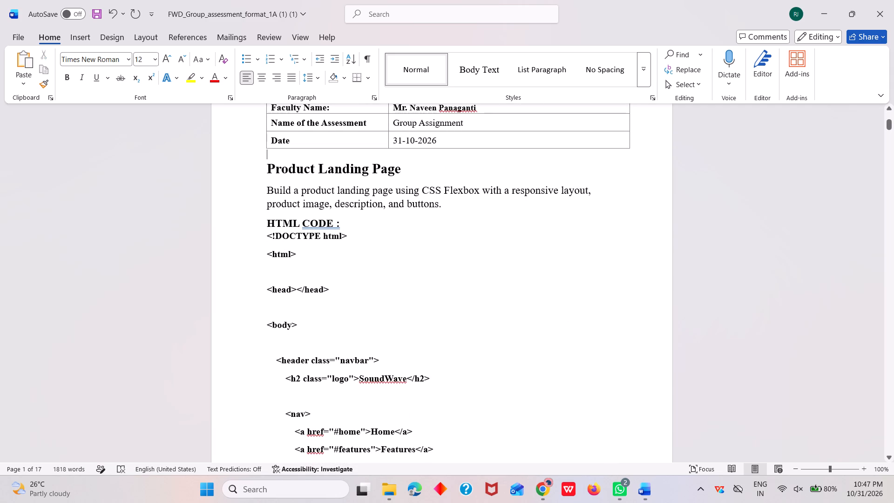
{"action": "scroll", "coordinate": [371, 292], "scroll_direction": "down", "scroll_amount": 5}
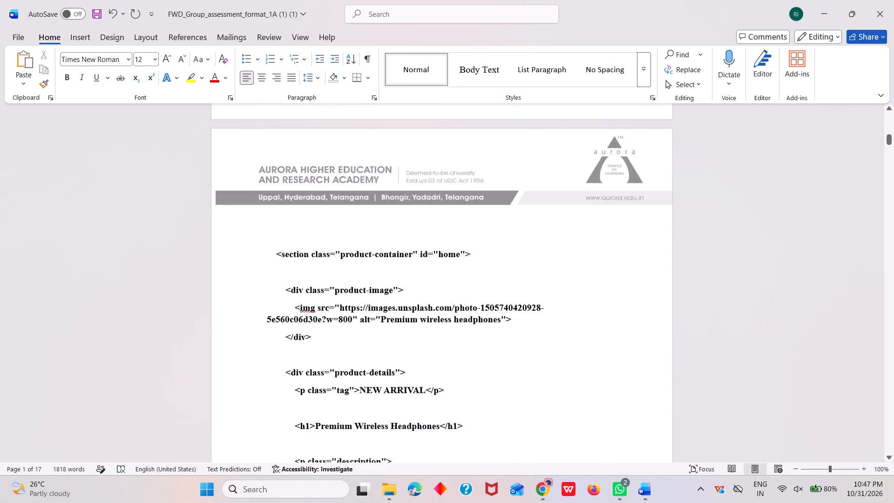
{"action": "scroll", "coordinate": [371, 292], "scroll_direction": "down", "scroll_amount": 4}
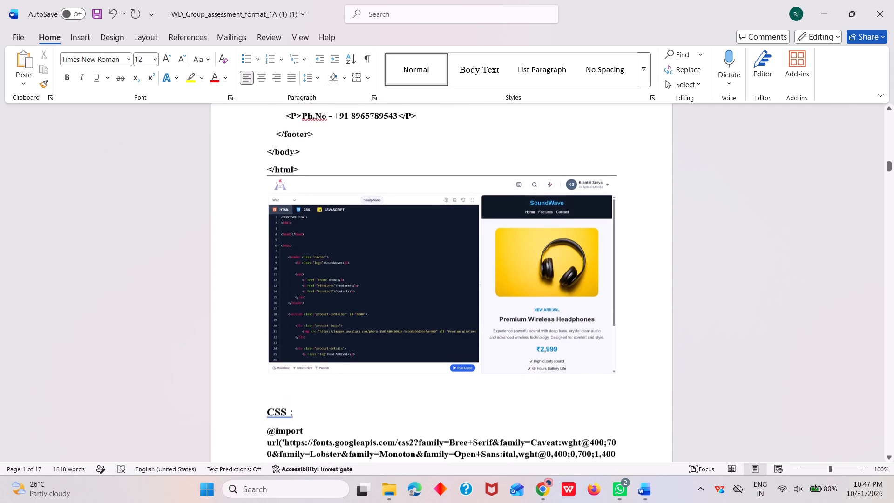
{"action": "scroll", "coordinate": [371, 292], "scroll_direction": "down", "scroll_amount": 1}
{"action": "scroll", "coordinate": [371, 292], "scroll_direction": "right", "scroll_amount": 1}
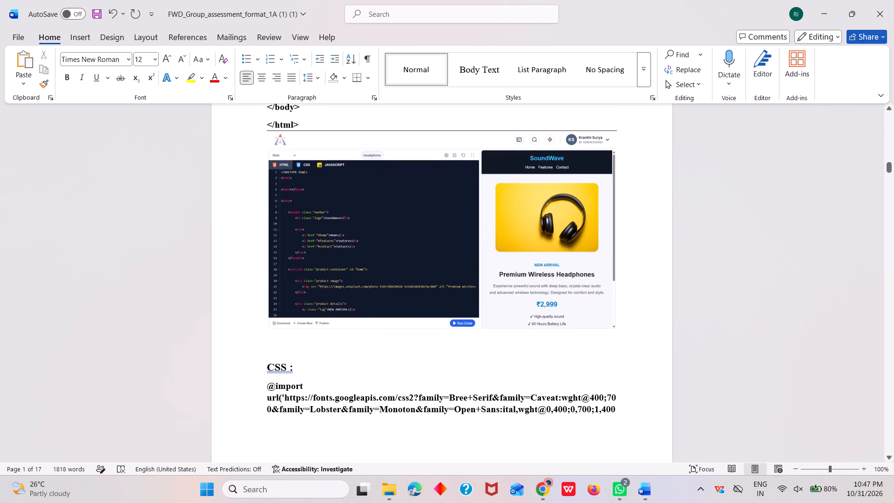
{"action": "scroll", "coordinate": [358, 296], "scroll_direction": "down", "scroll_amount": 1}
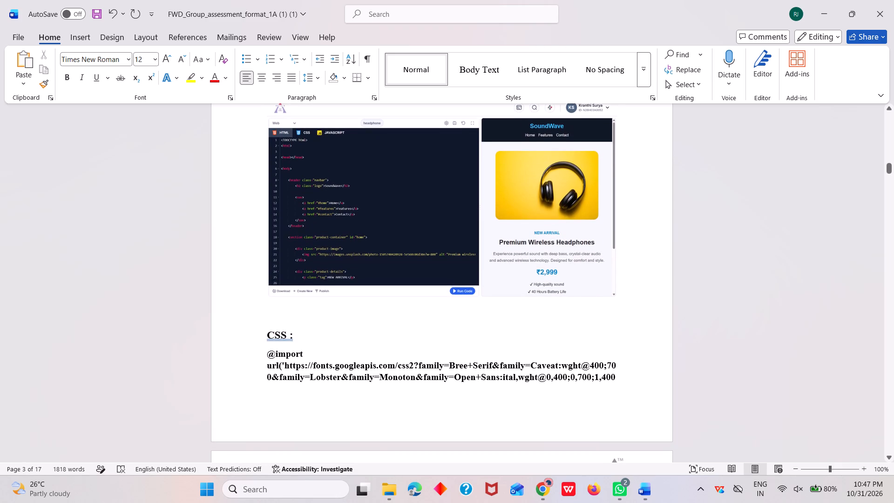
{"action": "scroll", "coordinate": [388, 248], "scroll_direction": "right", "scroll_amount": 2}
{"action": "scroll", "coordinate": [388, 248], "scroll_direction": "up", "scroll_amount": 1}
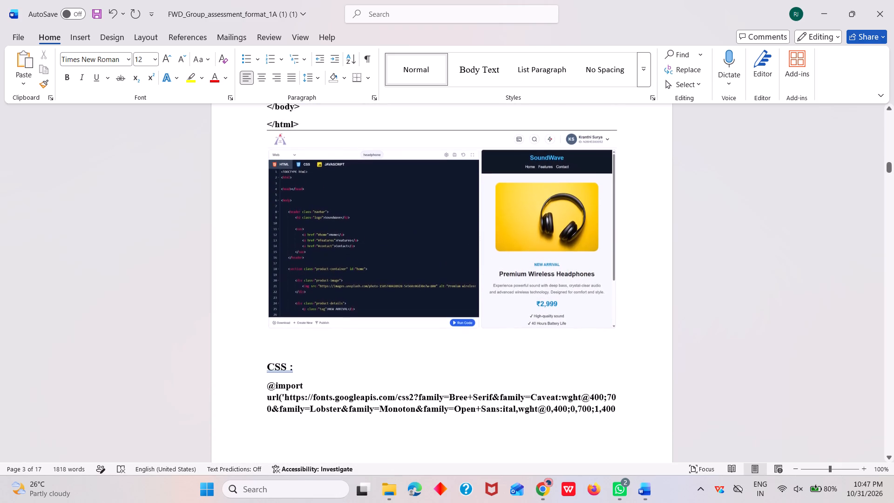
{"action": "scroll", "coordinate": [388, 248], "scroll_direction": "up", "scroll_amount": 1}
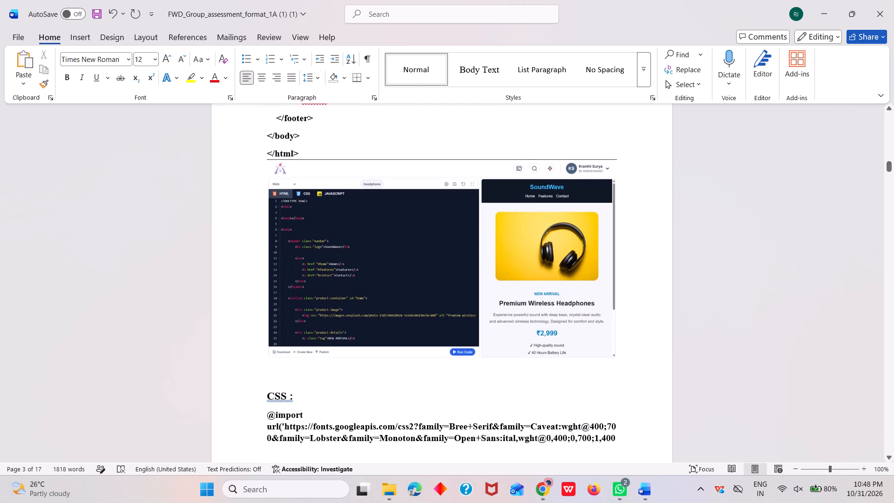
Review the formatting of the CSS code, the screenshot after it, and the Explanation and HTML Explanation sections.
{"action": "scroll", "coordinate": [417, 249], "scroll_direction": "down", "scroll_amount": 3}
{"action": "scroll", "coordinate": [417, 249], "scroll_direction": "right", "scroll_amount": 2}
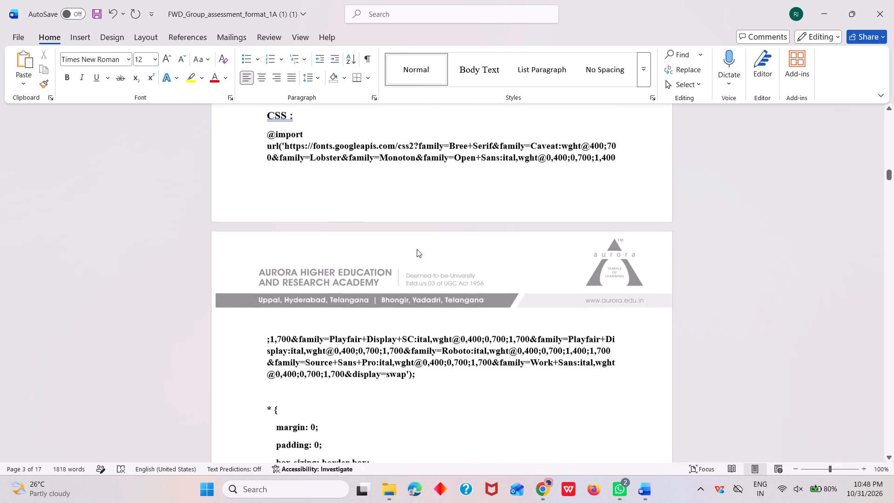
{"action": "scroll", "coordinate": [417, 249], "scroll_direction": "right", "scroll_amount": 1}
{"action": "scroll", "coordinate": [410, 249], "scroll_direction": "down", "scroll_amount": 1}
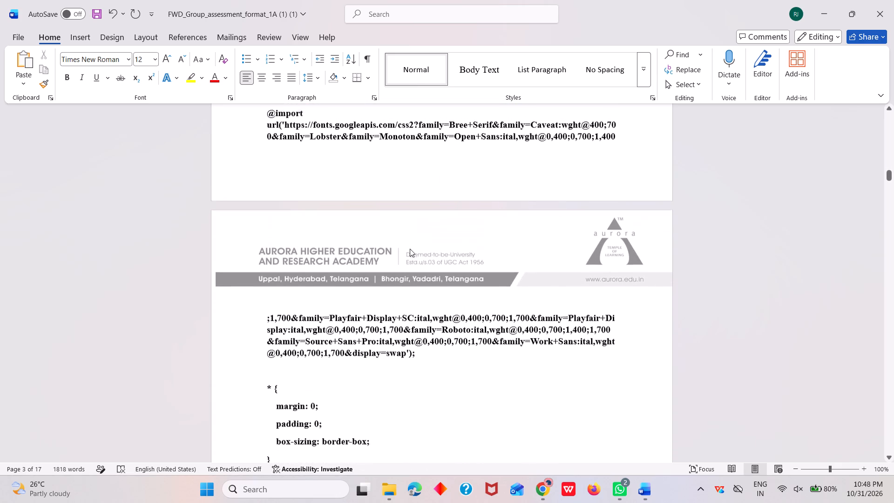
{"action": "scroll", "coordinate": [410, 249], "scroll_direction": "down", "scroll_amount": 1}
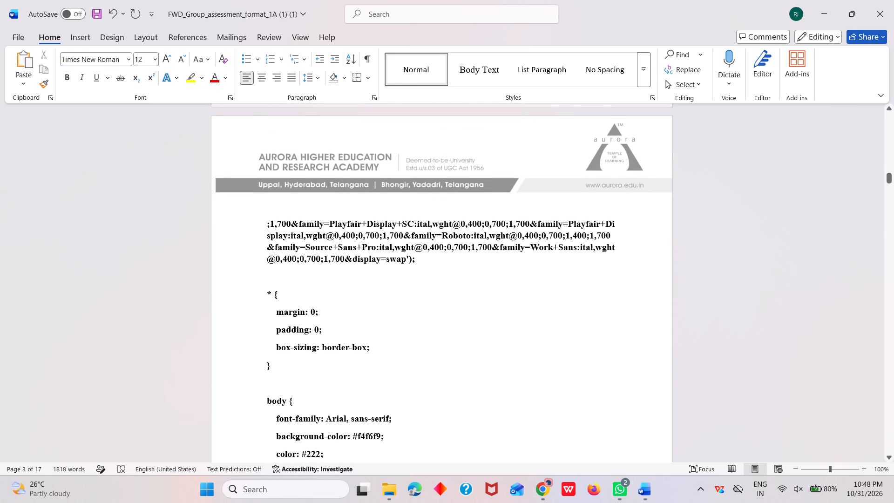
{"action": "scroll", "coordinate": [410, 249], "scroll_direction": "down", "scroll_amount": 4}
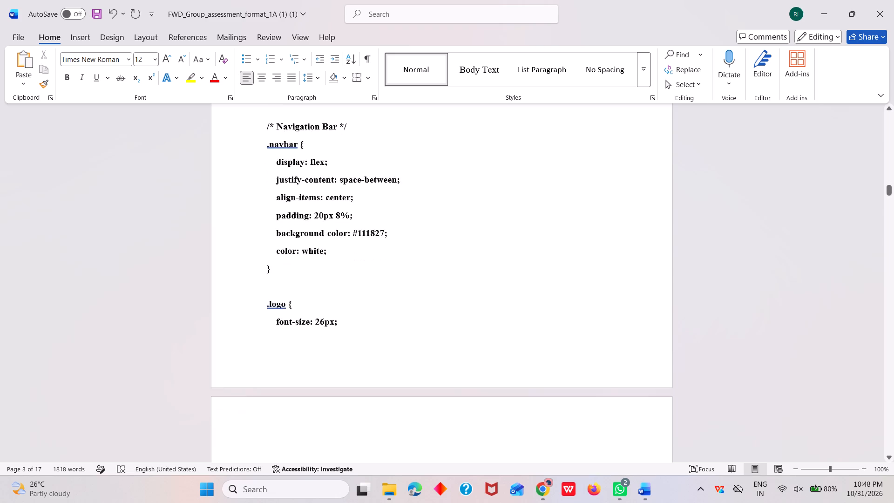
{"action": "scroll", "coordinate": [410, 249], "scroll_direction": "down", "scroll_amount": 3}
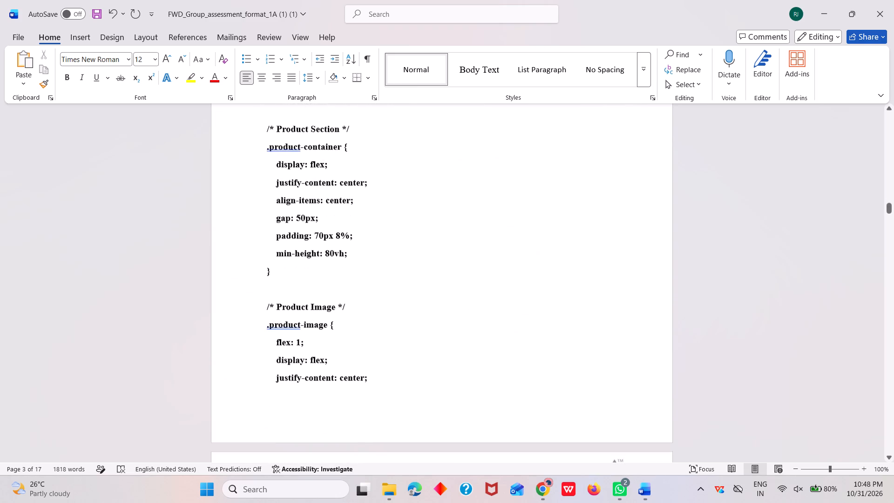
{"action": "scroll", "coordinate": [410, 249], "scroll_direction": "down", "scroll_amount": 3}
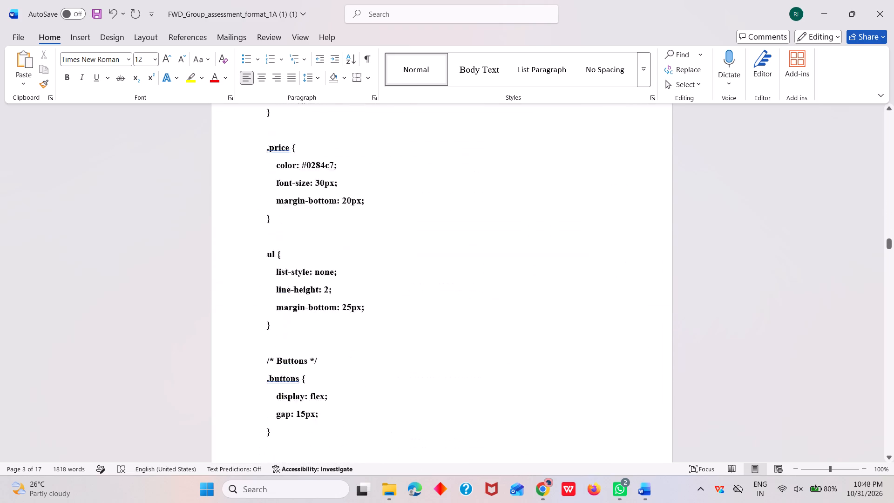
{"action": "scroll", "coordinate": [410, 249], "scroll_direction": "down", "scroll_amount": 5}
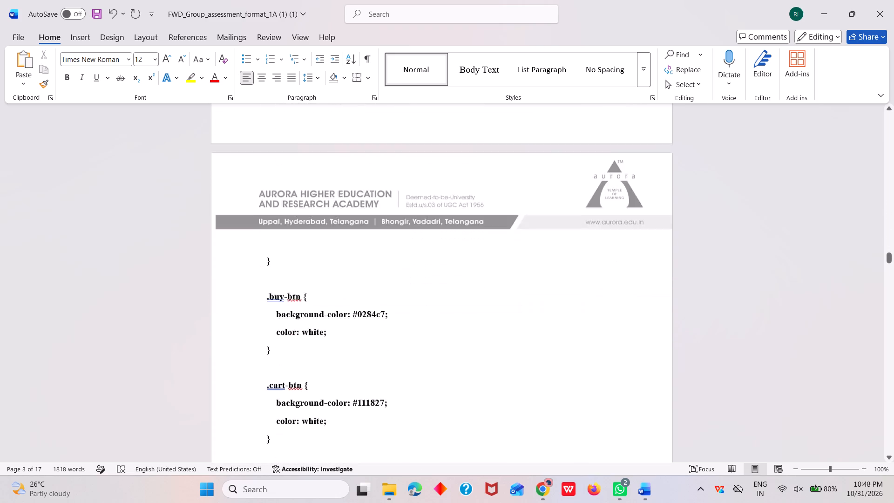
{"action": "scroll", "coordinate": [410, 249], "scroll_direction": "down", "scroll_amount": 3}
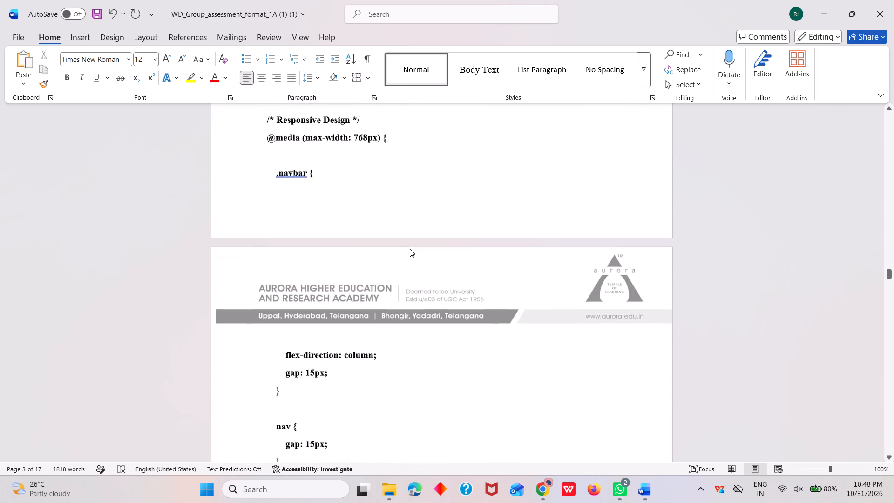
{"action": "scroll", "coordinate": [410, 249], "scroll_direction": "down", "scroll_amount": 5}
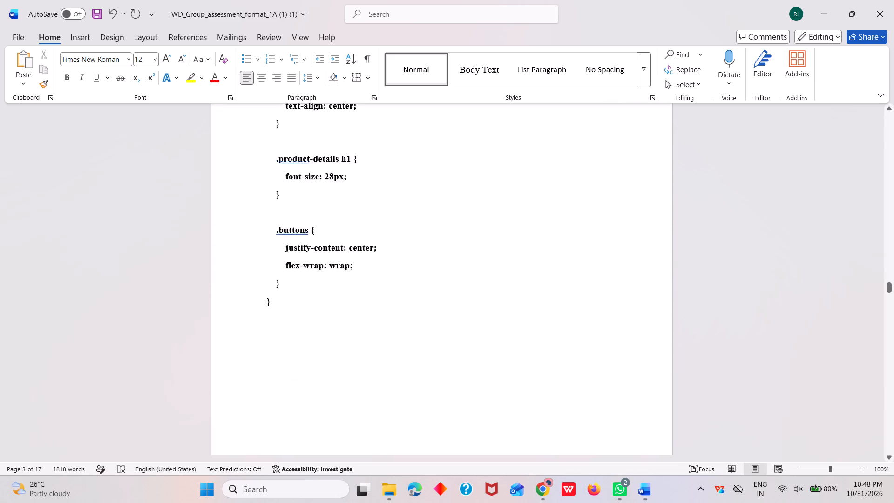
{"action": "scroll", "coordinate": [410, 249], "scroll_direction": "down", "scroll_amount": 3}
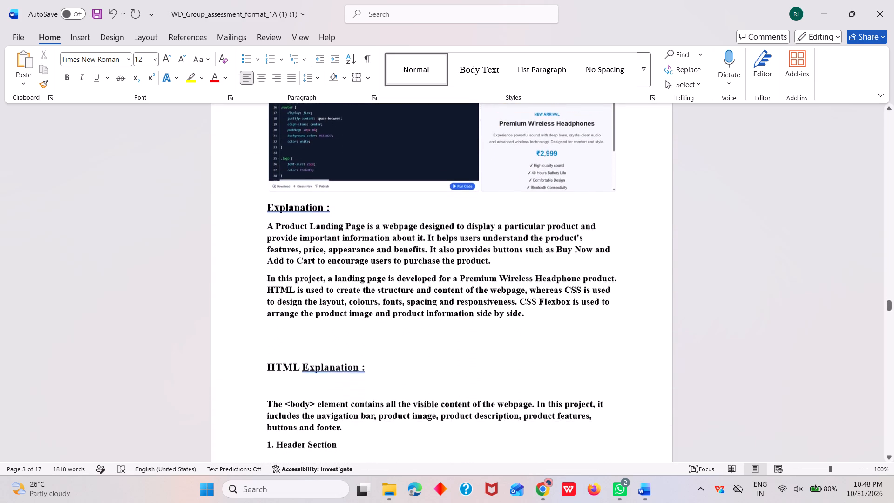
{"action": "scroll", "coordinate": [410, 249], "scroll_direction": "down", "scroll_amount": 1}
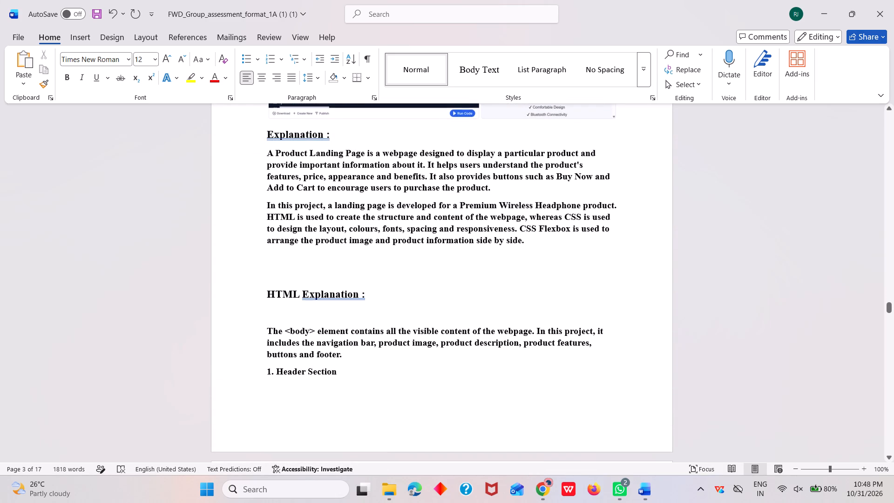
Delete the two body paragraphs beneath the Explanation heading, keeping the heading itself.
{"action": "left_click_drag", "start_coordinate": [265, 153], "coordinate": [296, 152]}
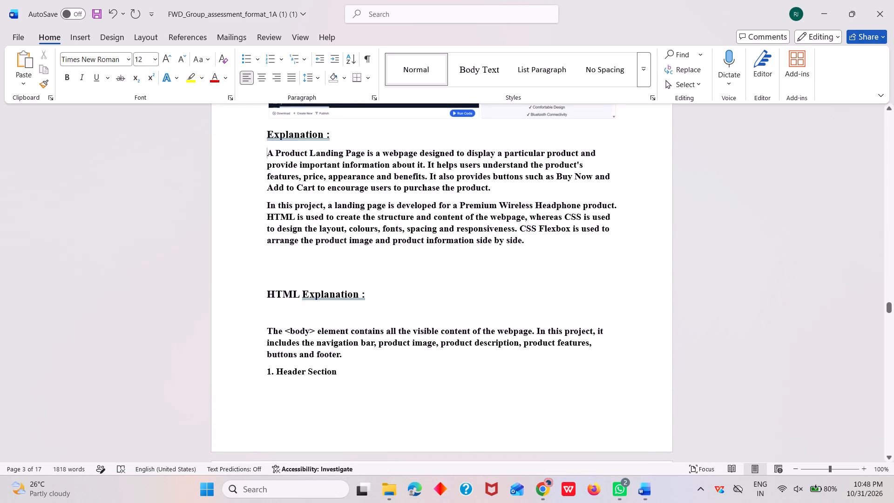
{"action": "left_click_drag", "start_coordinate": [296, 152], "coordinate": [443, 251]}
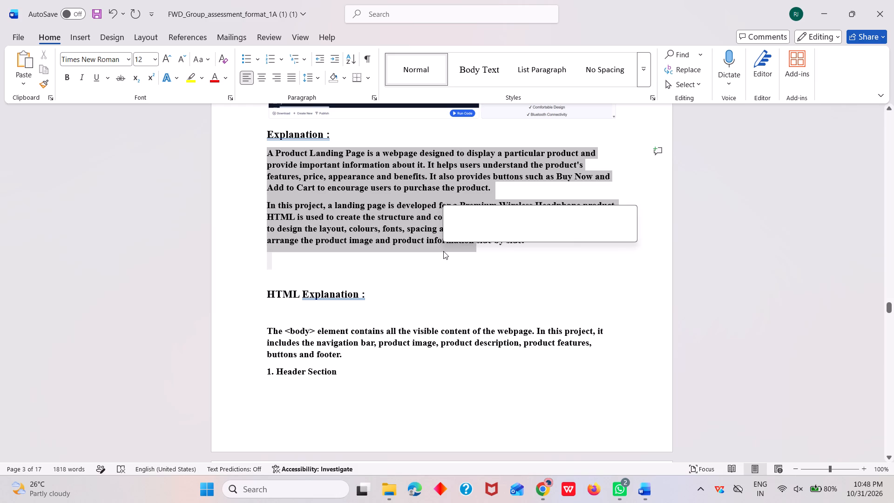
{"action": "left_click", "coordinate": [496, 251]}
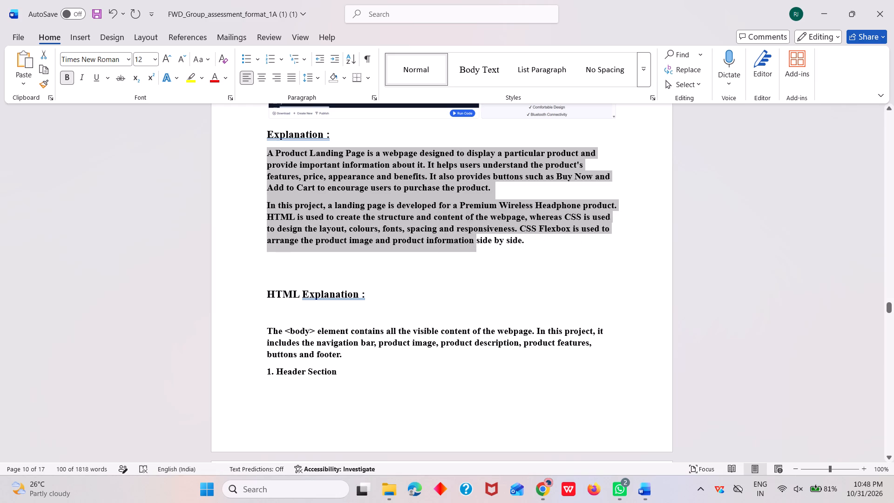
{"action": "left_click_drag", "start_coordinate": [263, 154], "coordinate": [374, 174]}
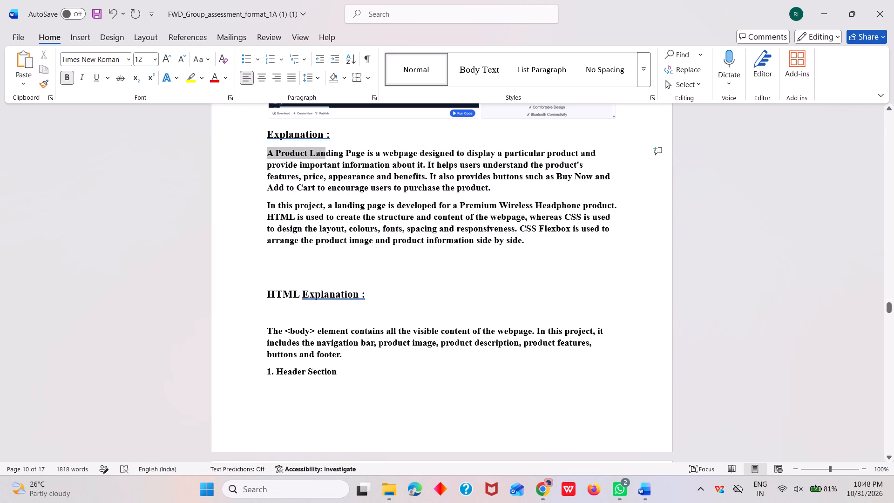
{"action": "left_click_drag", "start_coordinate": [374, 174], "coordinate": [526, 239]}
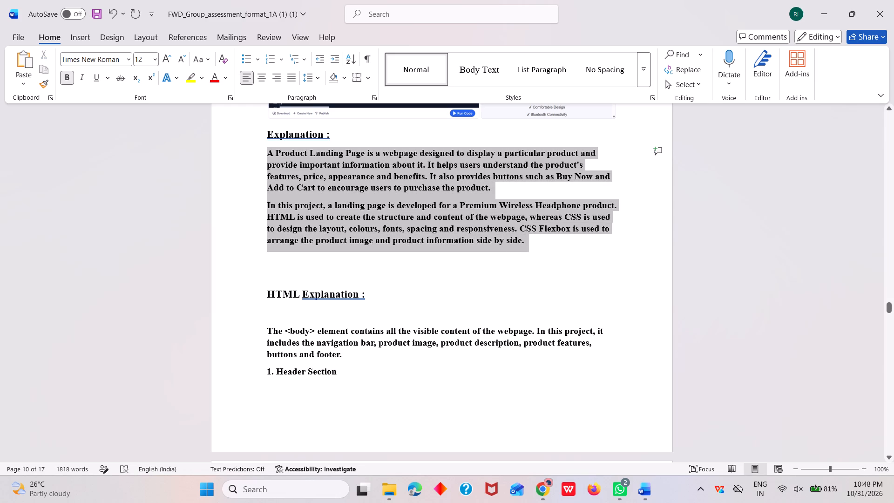
{"action": "left_click_drag", "start_coordinate": [526, 239], "coordinate": [523, 239]}
{"action": "key", "text": "BackSpace"}
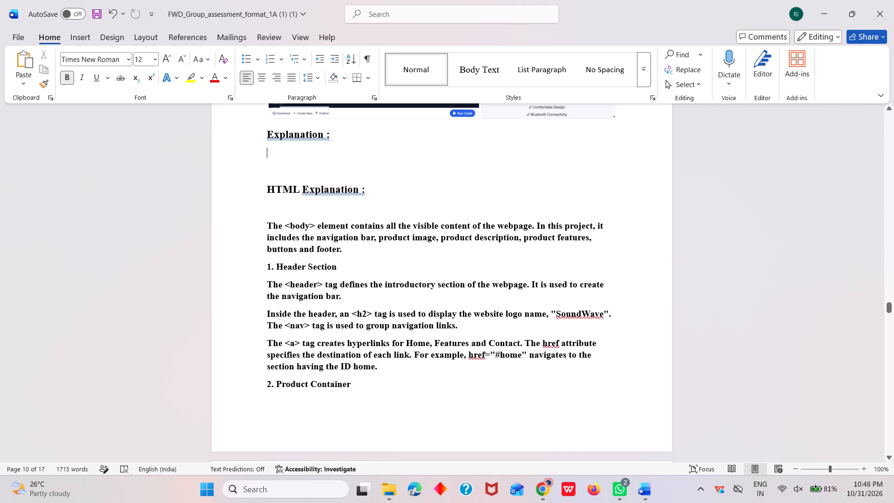
Delete the HTML Explanation body text, from the <body> element paragraph through the end of the Footer Section.
{"action": "left_click_drag", "start_coordinate": [262, 221], "coordinate": [283, 219]}
{"action": "left_click_drag", "start_coordinate": [283, 219], "coordinate": [442, 421]}
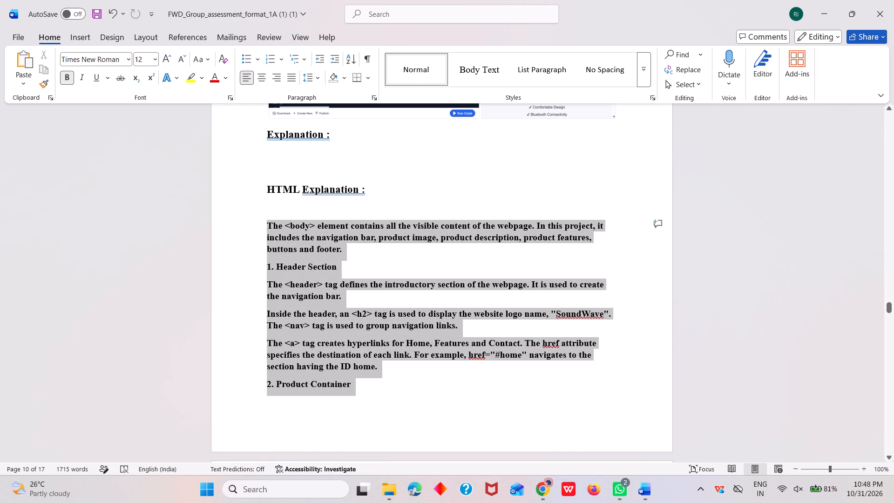
{"action": "left_click_drag", "start_coordinate": [442, 421], "coordinate": [482, 424]}
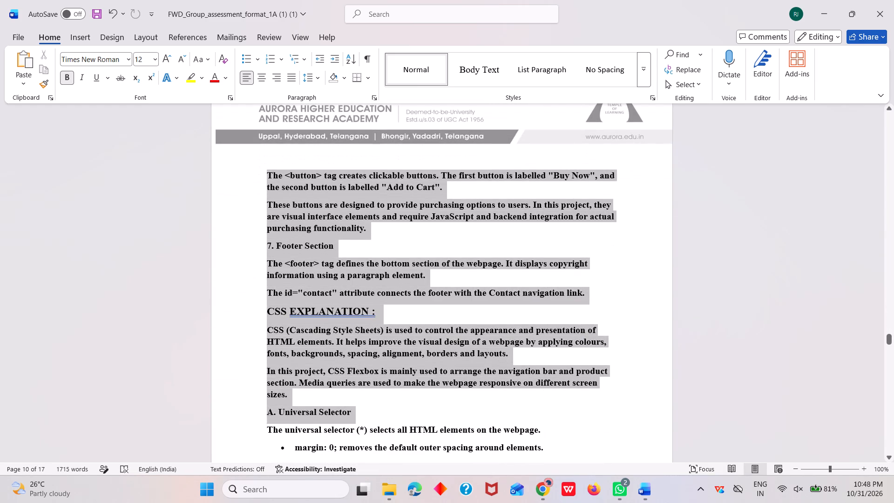
{"action": "left_click_drag", "start_coordinate": [482, 424], "coordinate": [584, 292]}
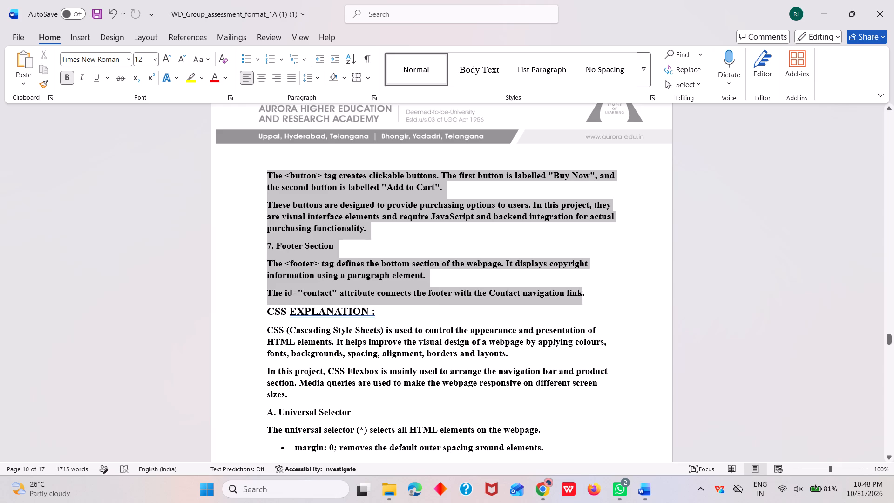
{"action": "left_click_drag", "start_coordinate": [584, 292], "coordinate": [588, 292]}
{"action": "key", "text": "BackSpace"}
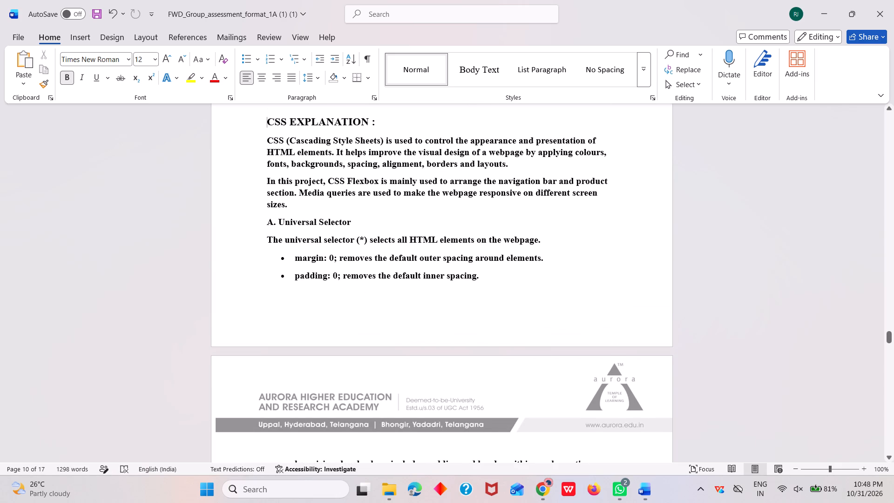
Delete all body text under the CSS EXPLANATION heading, up to the line "The Output :", keeping both lines.
{"action": "scroll", "coordinate": [560, 295], "scroll_direction": "down", "scroll_amount": 8}
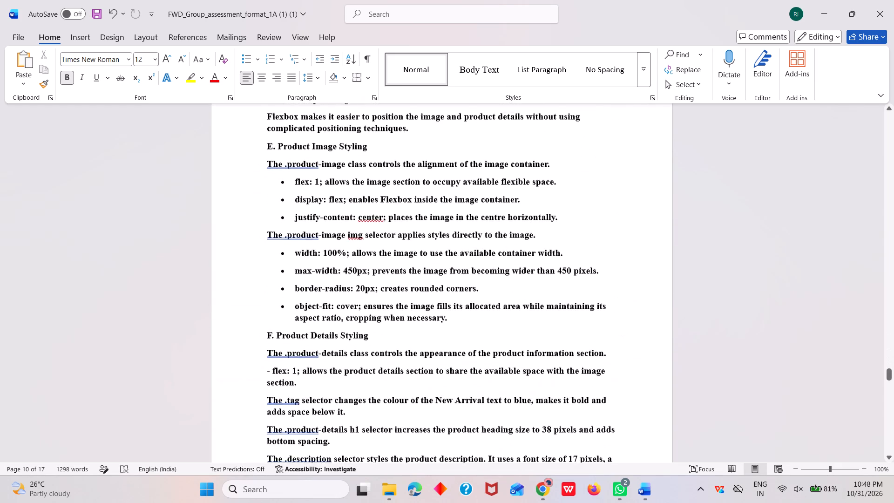
{"action": "scroll", "coordinate": [560, 295], "scroll_direction": "down", "scroll_amount": 6}
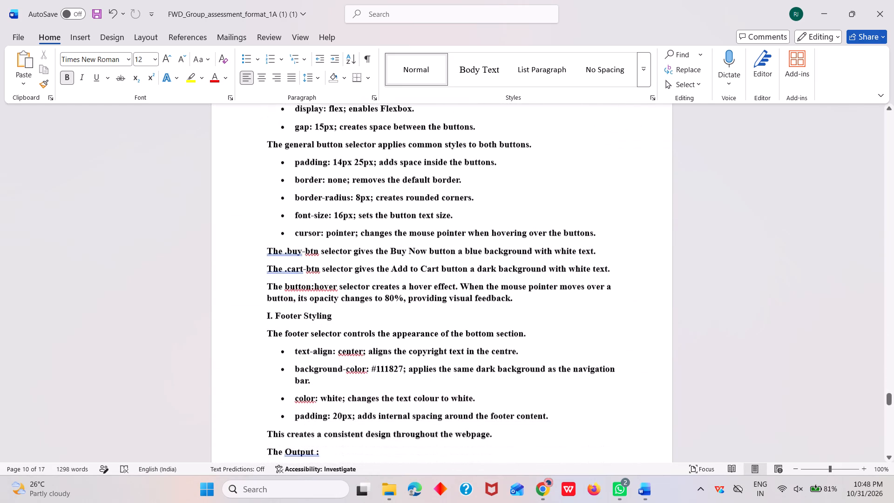
{"action": "scroll", "coordinate": [560, 295], "scroll_direction": "down", "scroll_amount": 5}
{"action": "scroll", "coordinate": [560, 295], "scroll_direction": "up", "scroll_amount": 1}
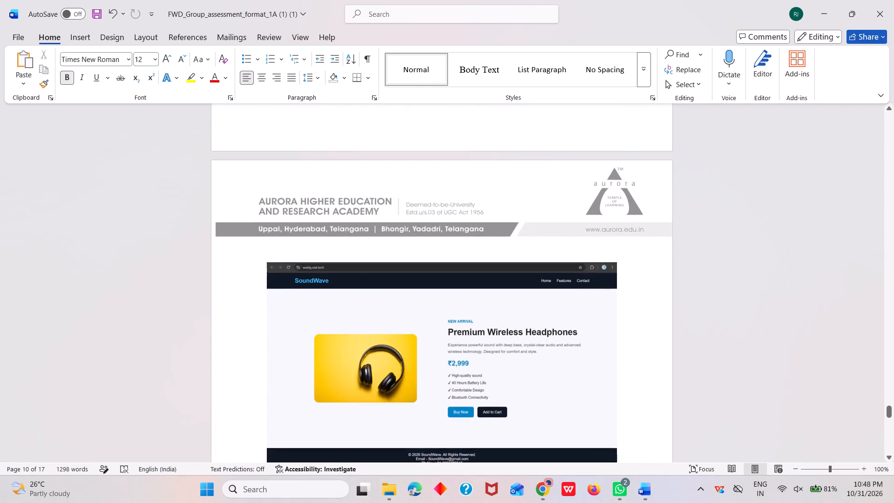
{"action": "scroll", "coordinate": [560, 295], "scroll_direction": "up", "scroll_amount": 2}
{"action": "left_click_drag", "start_coordinate": [496, 351], "coordinate": [164, 60]}
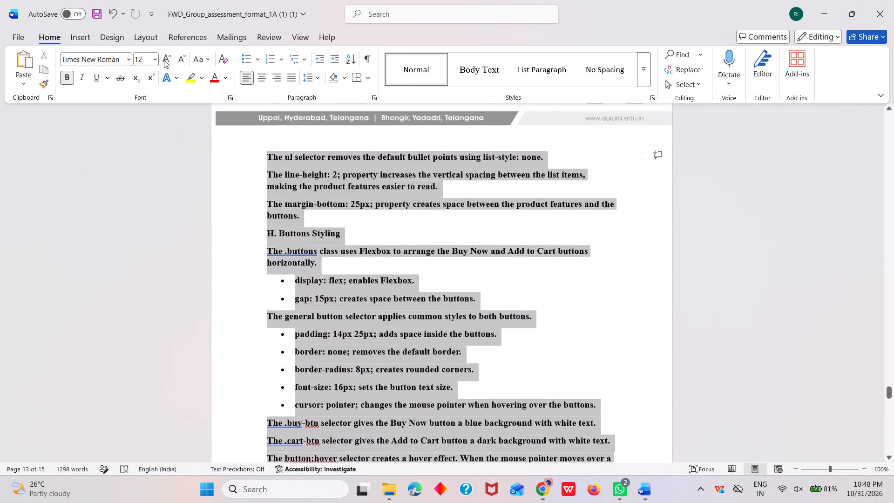
{"action": "left_click_drag", "start_coordinate": [164, 60], "coordinate": [268, 214]}
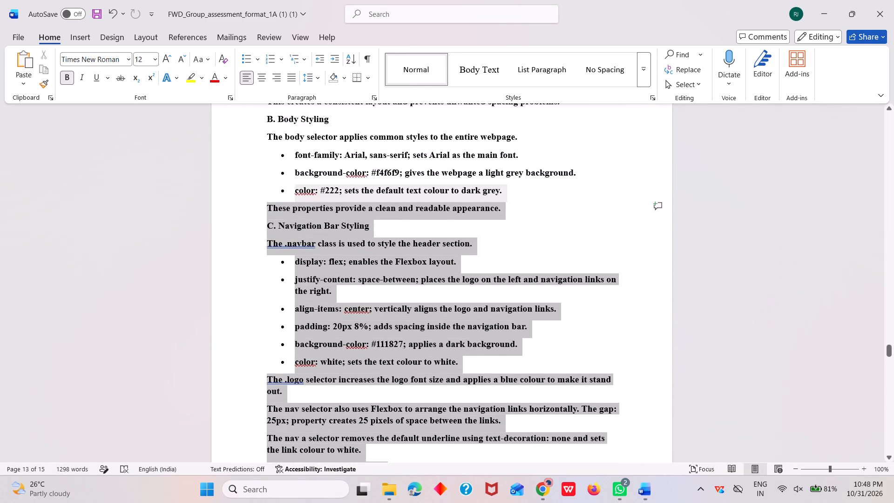
{"action": "left_click_drag", "start_coordinate": [268, 214], "coordinate": [250, 101]}
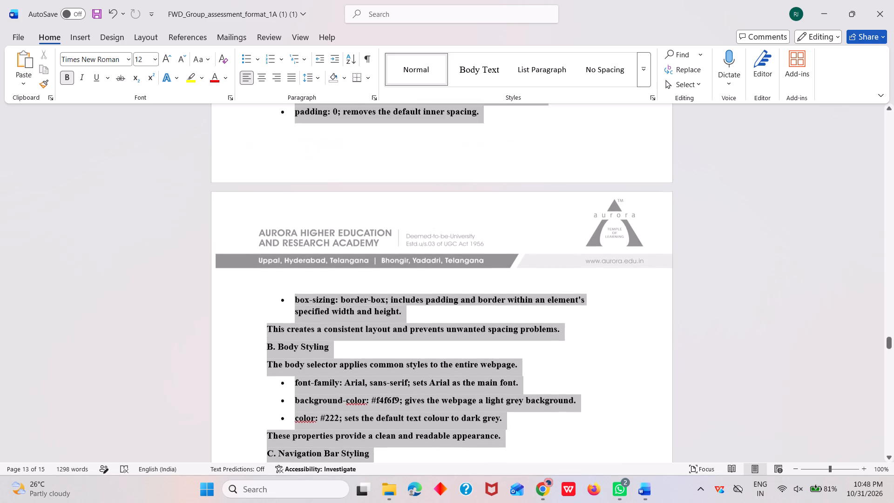
{"action": "left_click_drag", "start_coordinate": [250, 101], "coordinate": [271, 231]}
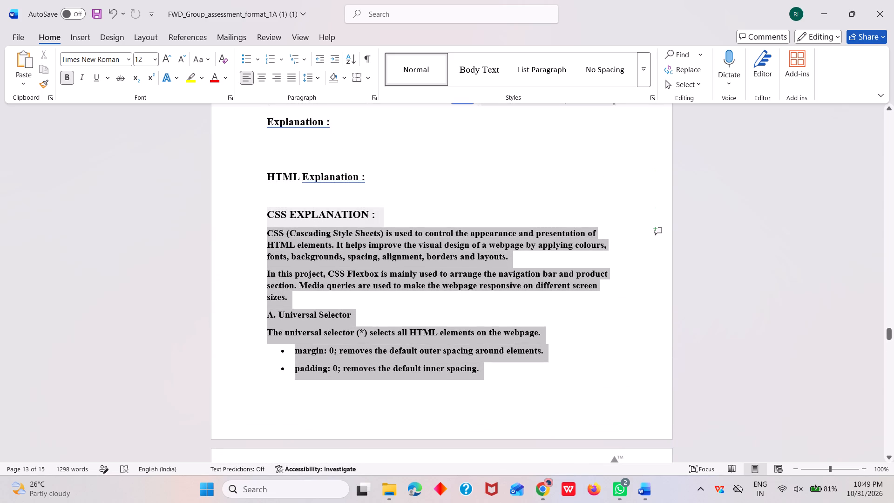
{"action": "left_click_drag", "start_coordinate": [271, 231], "coordinate": [270, 231]}
{"action": "key", "text": "BackSpace"}
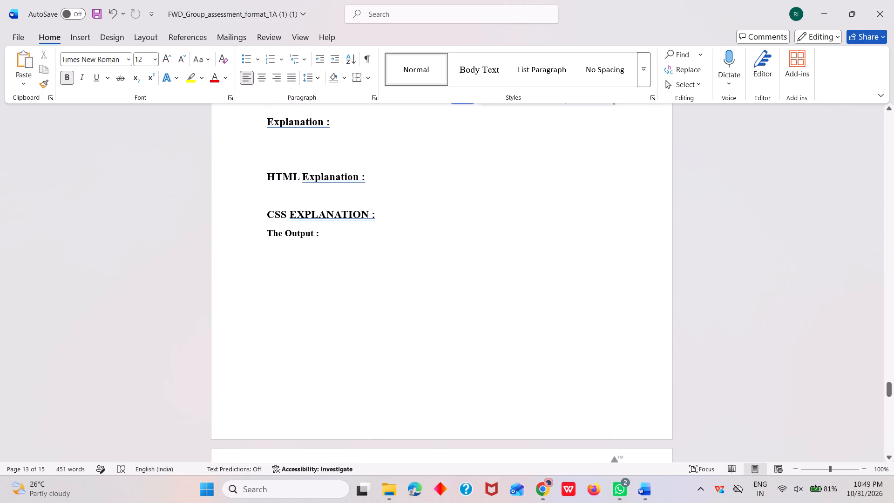
Review the remaining document, from the output screenshots and link back through the CSS and HTML code to the student details table.
{"action": "scroll", "coordinate": [306, 231], "scroll_direction": "down", "scroll_amount": 6}
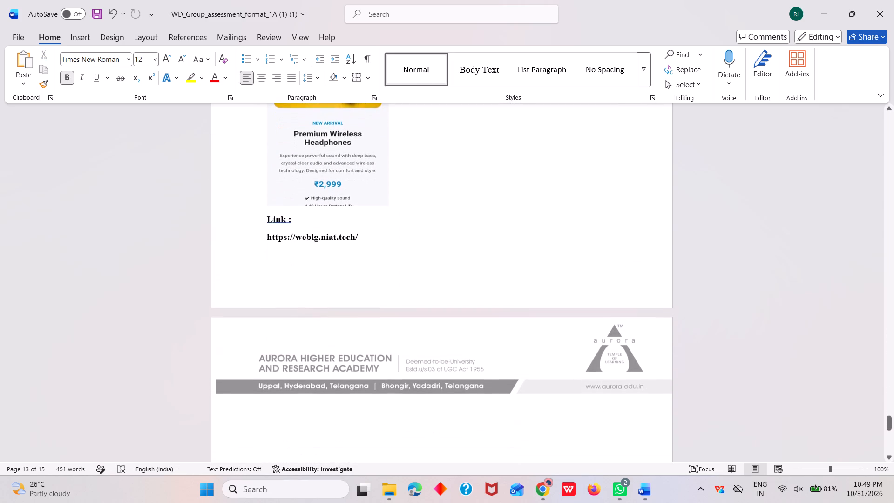
{"action": "scroll", "coordinate": [306, 231], "scroll_direction": "down", "scroll_amount": 2}
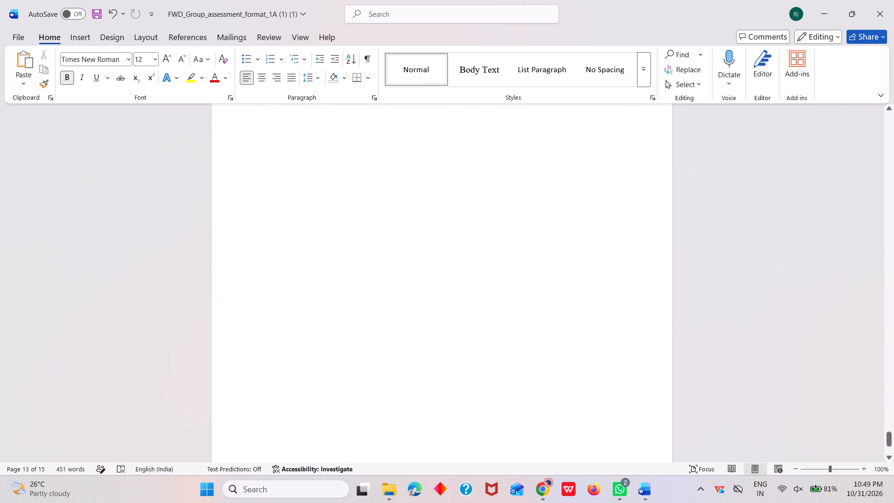
{"action": "scroll", "coordinate": [306, 231], "scroll_direction": "up", "scroll_amount": 3}
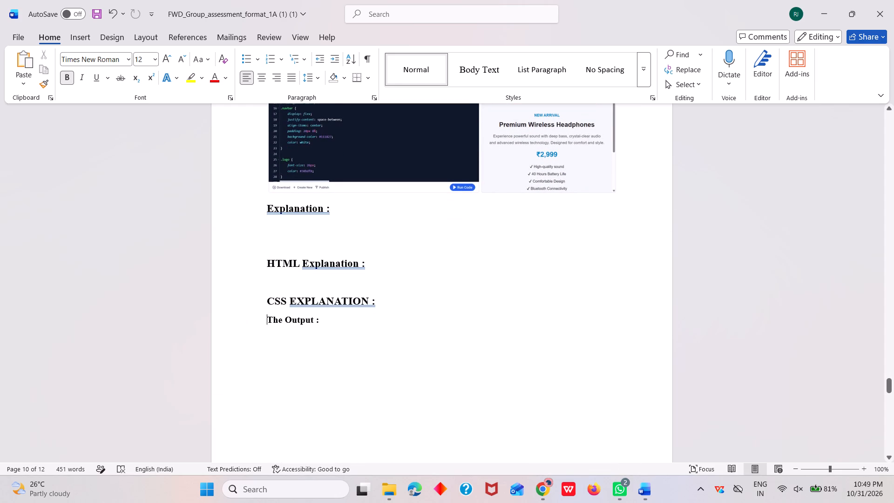
{"action": "scroll", "coordinate": [341, 212], "scroll_direction": "up", "scroll_amount": 4}
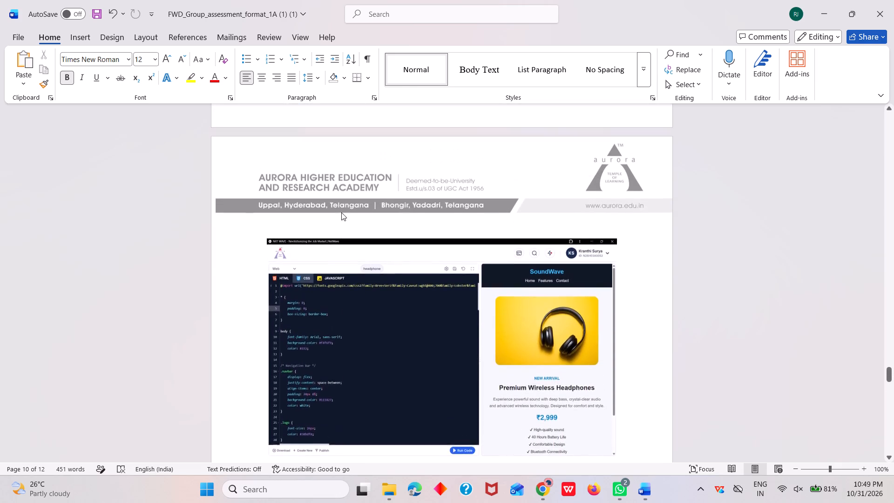
{"action": "scroll", "coordinate": [341, 212], "scroll_direction": "up", "scroll_amount": 7}
{"action": "scroll", "coordinate": [341, 212], "scroll_direction": "down", "scroll_amount": 1}
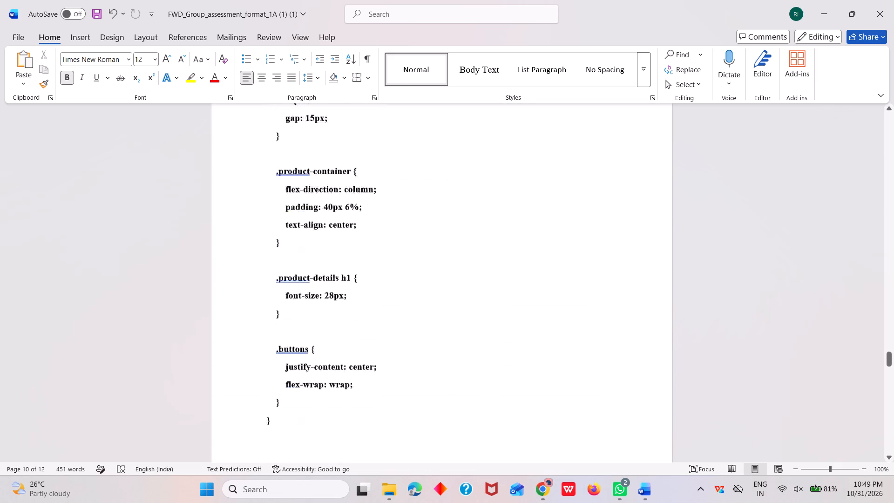
{"action": "scroll", "coordinate": [341, 212], "scroll_direction": "down", "scroll_amount": 1}
{"action": "scroll", "coordinate": [341, 212], "scroll_direction": "up", "scroll_amount": 3}
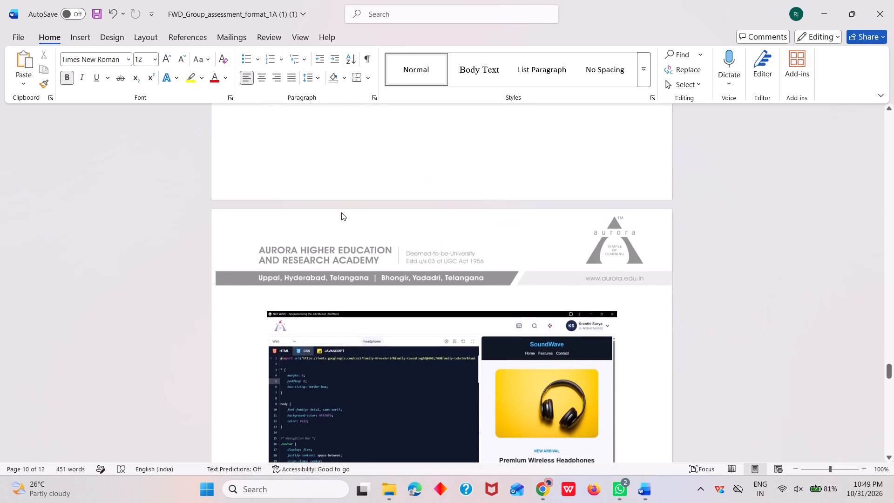
{"action": "scroll", "coordinate": [341, 212], "scroll_direction": "up", "scroll_amount": 5}
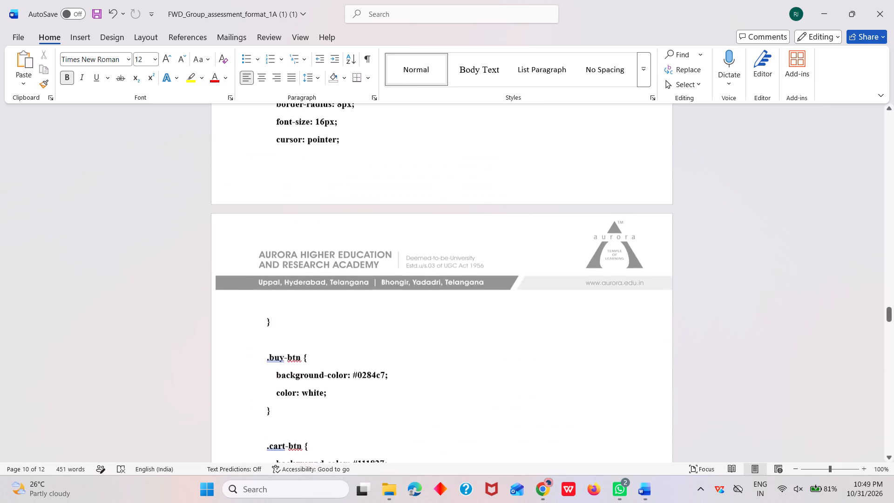
{"action": "scroll", "coordinate": [341, 212], "scroll_direction": "up", "scroll_amount": 9}
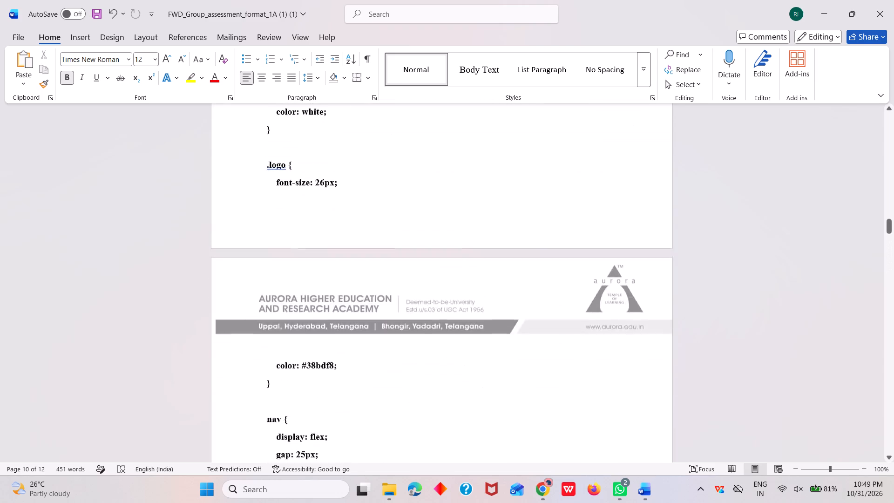
{"action": "scroll", "coordinate": [341, 212], "scroll_direction": "up", "scroll_amount": 6}
{"action": "scroll", "coordinate": [341, 212], "scroll_direction": "down", "scroll_amount": 1}
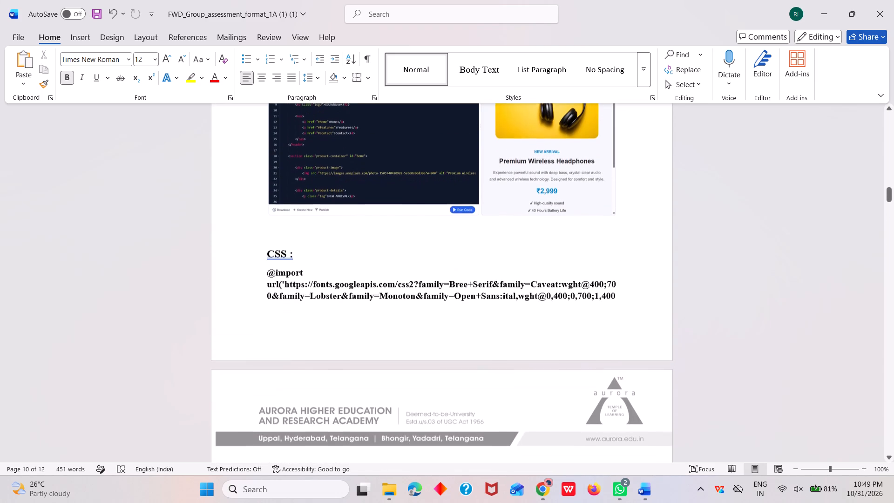
{"action": "scroll", "coordinate": [341, 212], "scroll_direction": "down", "scroll_amount": 1}
{"action": "scroll", "coordinate": [351, 281], "scroll_direction": "up", "scroll_amount": 5}
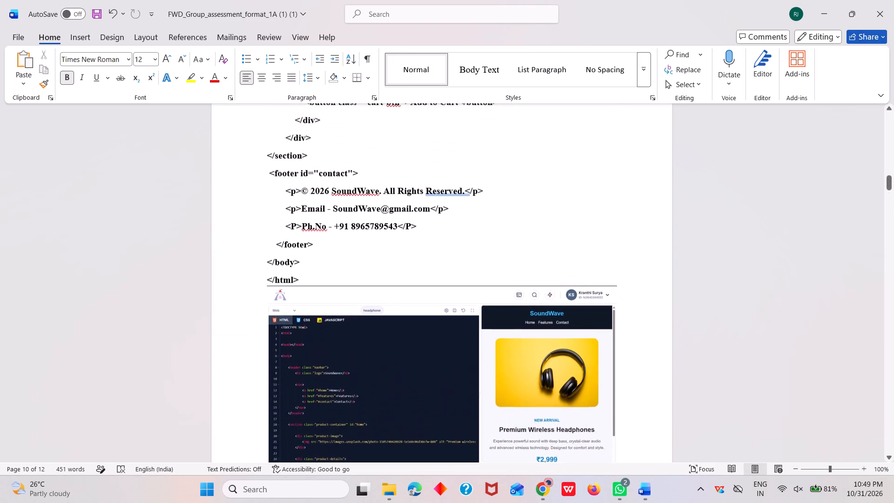
{"action": "scroll", "coordinate": [351, 281], "scroll_direction": "up", "scroll_amount": 1}
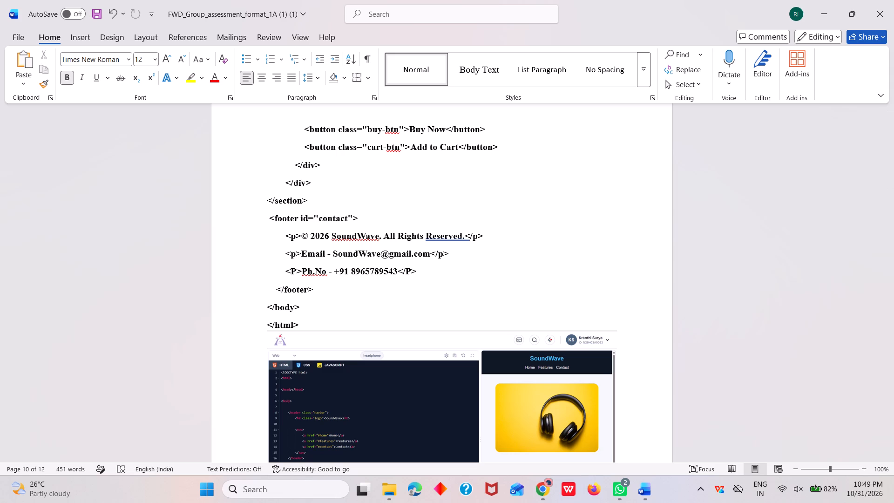
{"action": "scroll", "coordinate": [349, 284], "scroll_direction": "up", "scroll_amount": 6}
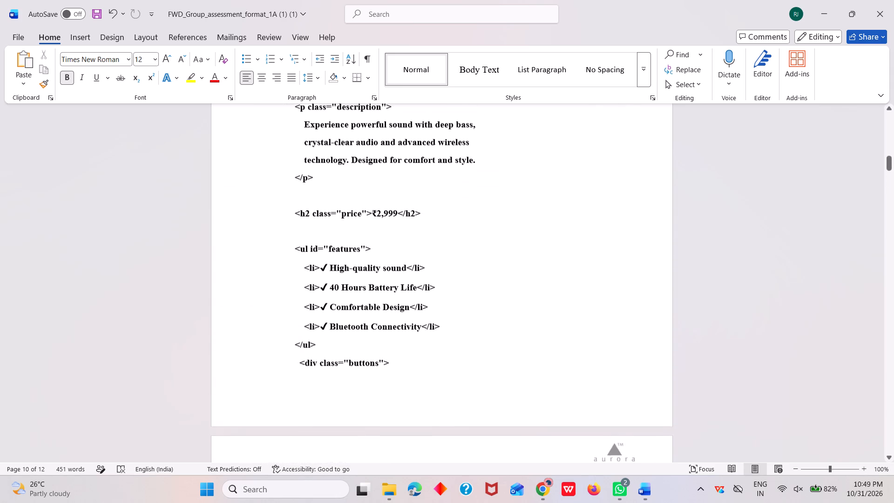
{"action": "scroll", "coordinate": [349, 284], "scroll_direction": "up", "scroll_amount": 4}
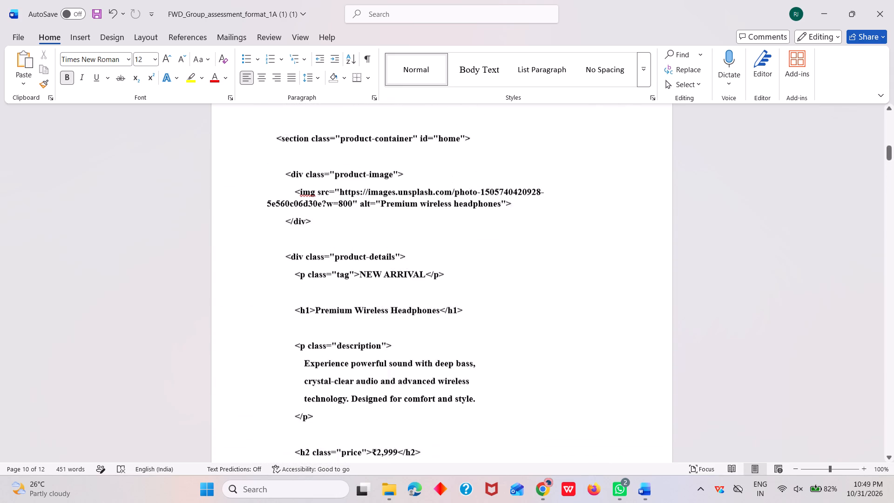
{"action": "scroll", "coordinate": [364, 288], "scroll_direction": "up", "scroll_amount": 4}
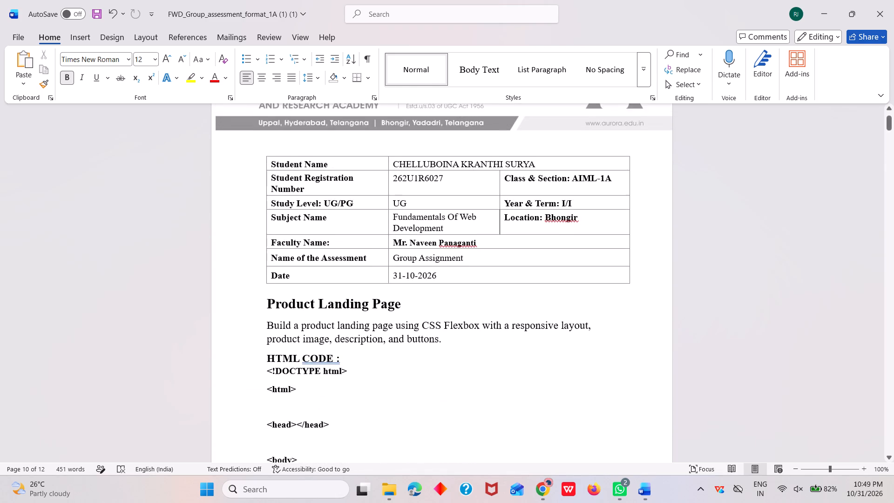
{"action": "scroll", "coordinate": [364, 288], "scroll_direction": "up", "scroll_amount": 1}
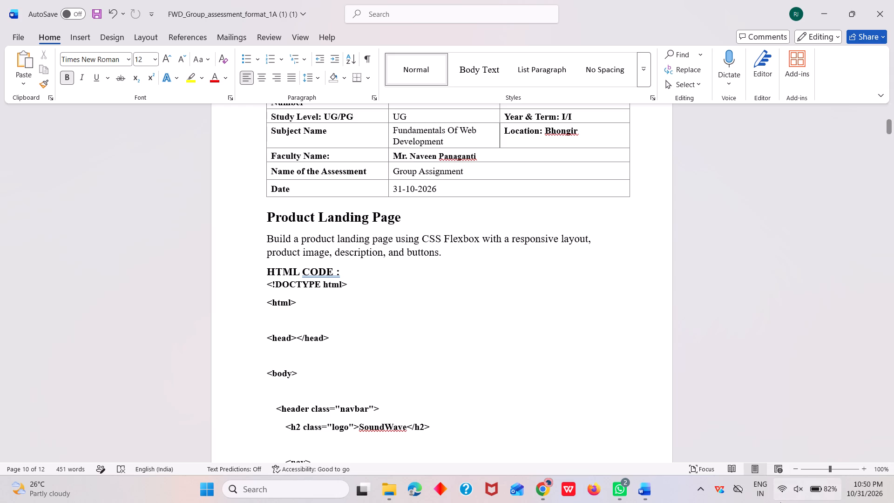
Lower the computer's display brightness moderately in the Windows quick settings and return to the document.
{"action": "left_click", "coordinate": [786, 485]}
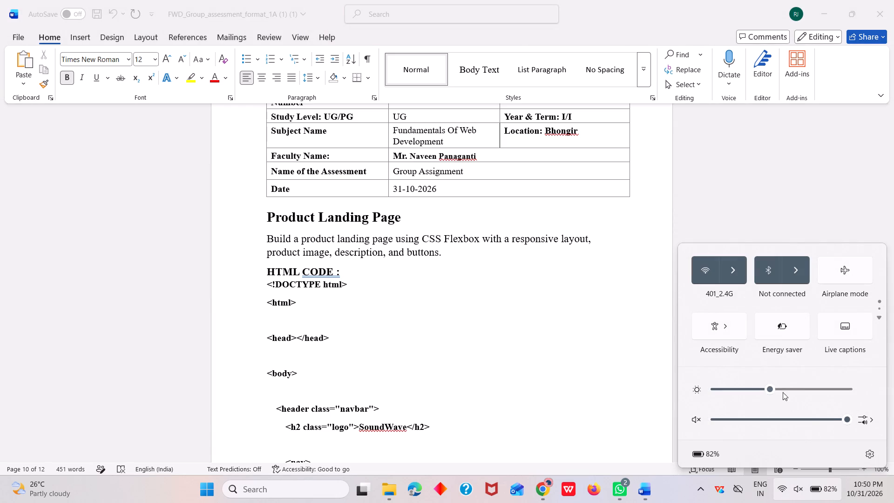
{"action": "left_click_drag", "start_coordinate": [772, 389], "coordinate": [744, 394]}
{"action": "left_click", "coordinate": [640, 360]}
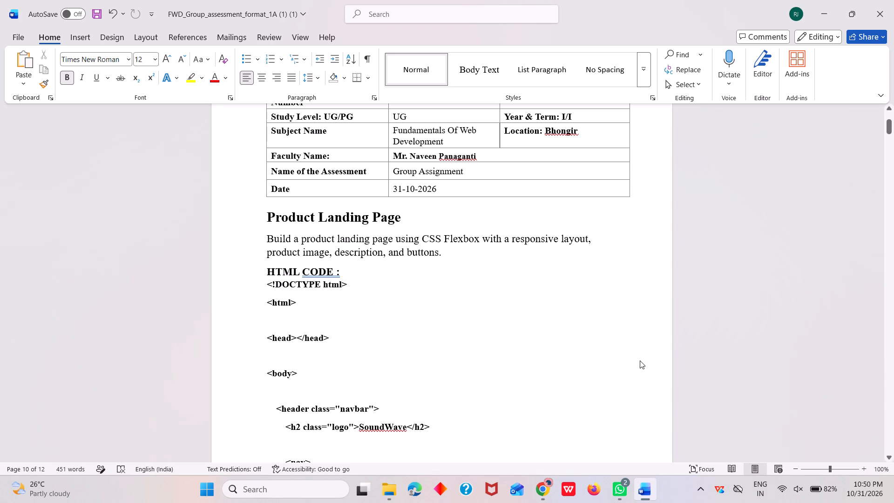
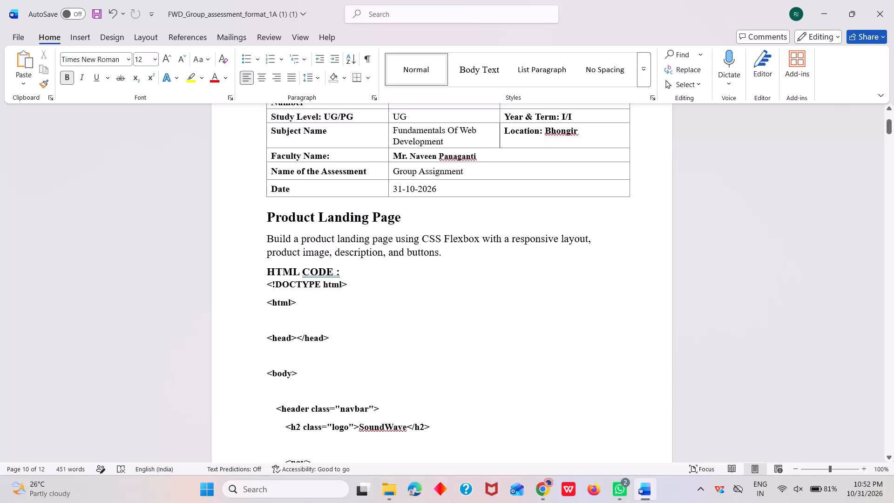
Delete the <!DOCTYPE html>, <html> and <head></head> lines and surrounding blank lines so <body> directly follows the HTML CODE heading.
{"action": "scroll", "coordinate": [449, 381], "scroll_direction": "down", "scroll_amount": 1}
{"action": "left_click_drag", "start_coordinate": [335, 241], "coordinate": [255, 195]}
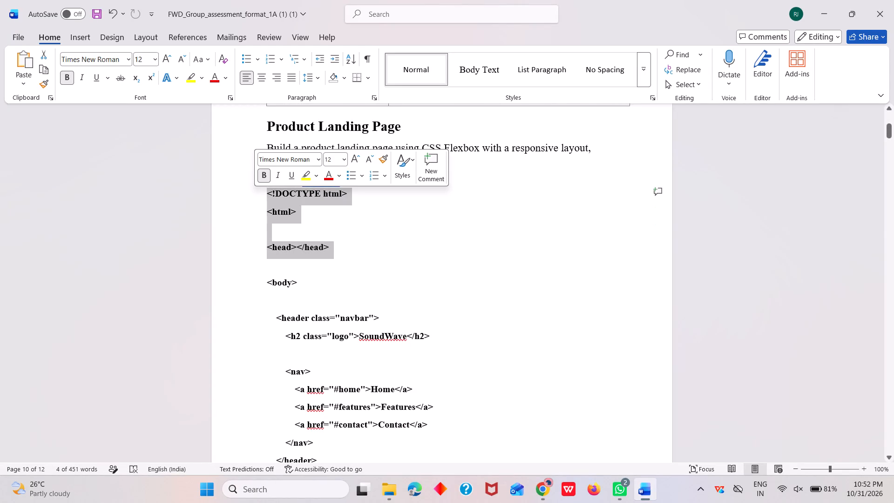
{"action": "left_click", "coordinate": [385, 235]}
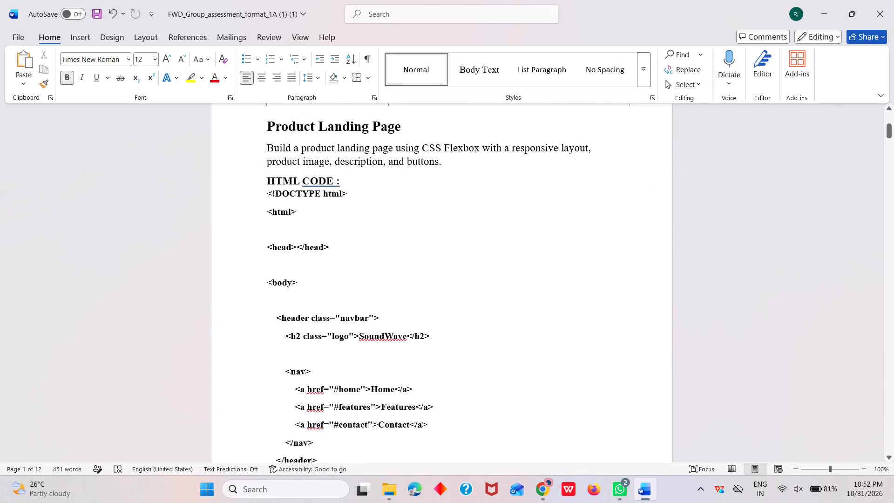
{"action": "left_click_drag", "start_coordinate": [337, 247], "coordinate": [269, 188]}
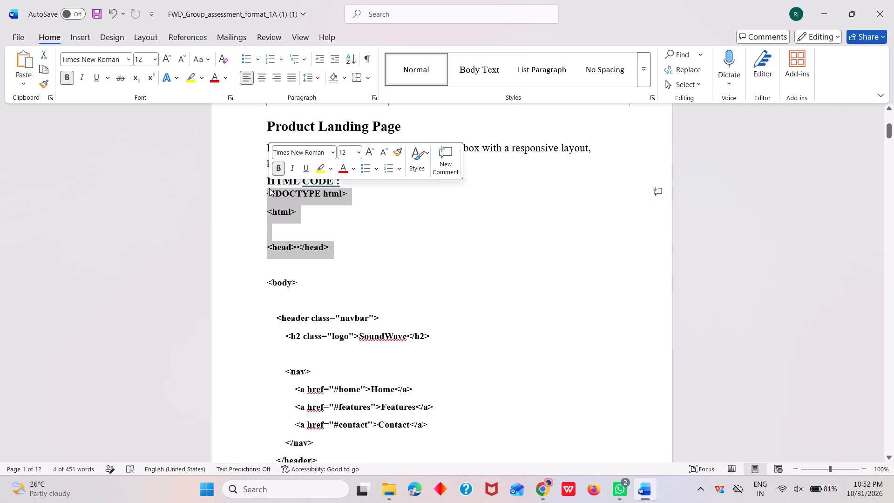
{"action": "key", "text": "BackSpace"}
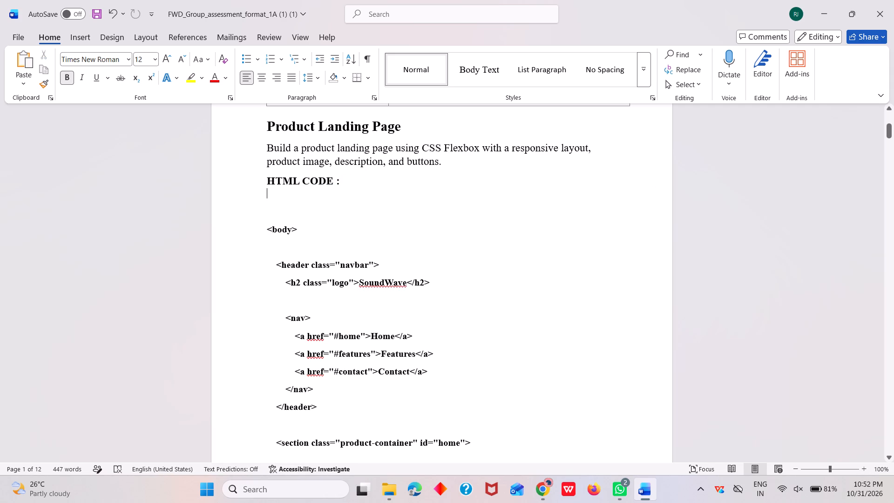
{"action": "left_click", "coordinate": [264, 229]}
{"action": "key", "text": "BackSpace"}
{"action": "key", "text": "BackSpace"}
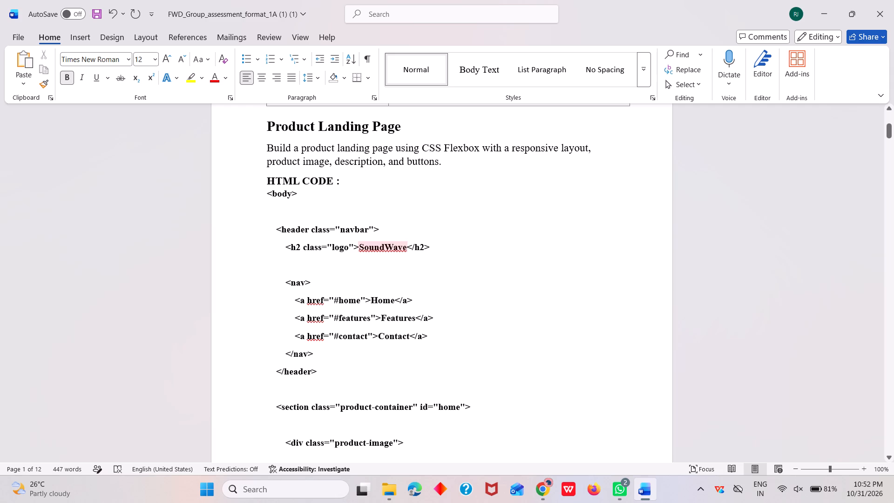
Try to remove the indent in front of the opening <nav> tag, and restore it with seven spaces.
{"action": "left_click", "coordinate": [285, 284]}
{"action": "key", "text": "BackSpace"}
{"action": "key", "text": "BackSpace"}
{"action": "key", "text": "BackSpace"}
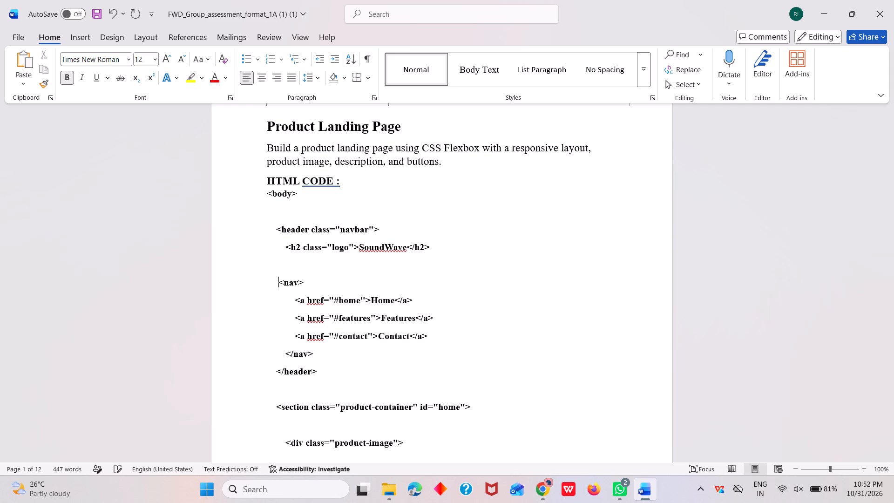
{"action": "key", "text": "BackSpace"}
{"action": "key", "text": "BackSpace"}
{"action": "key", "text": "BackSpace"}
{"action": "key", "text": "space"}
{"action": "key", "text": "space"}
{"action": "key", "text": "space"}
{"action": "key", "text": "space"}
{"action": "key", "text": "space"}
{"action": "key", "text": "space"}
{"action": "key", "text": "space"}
Delete the blank line between the SoundWave logo line and the opening <nav> tag.
{"action": "left_click_drag", "start_coordinate": [284, 280], "coordinate": [283, 258]}
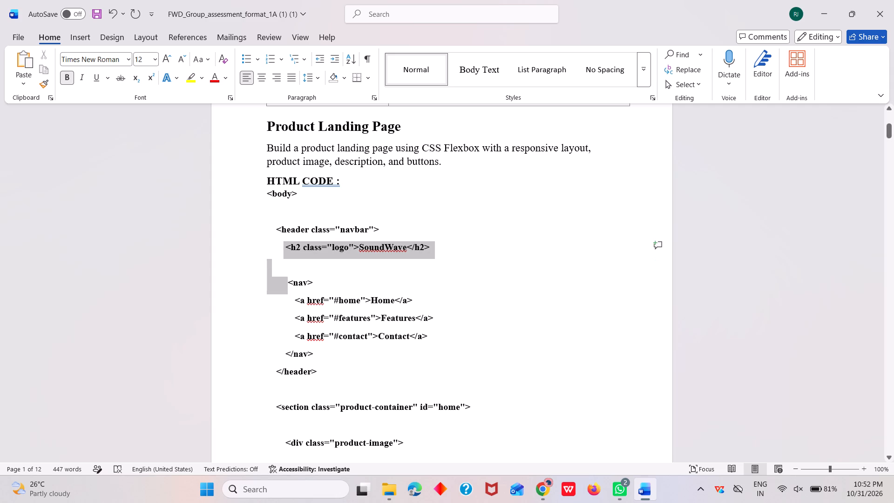
{"action": "left_click_drag", "start_coordinate": [283, 258], "coordinate": [366, 267]}
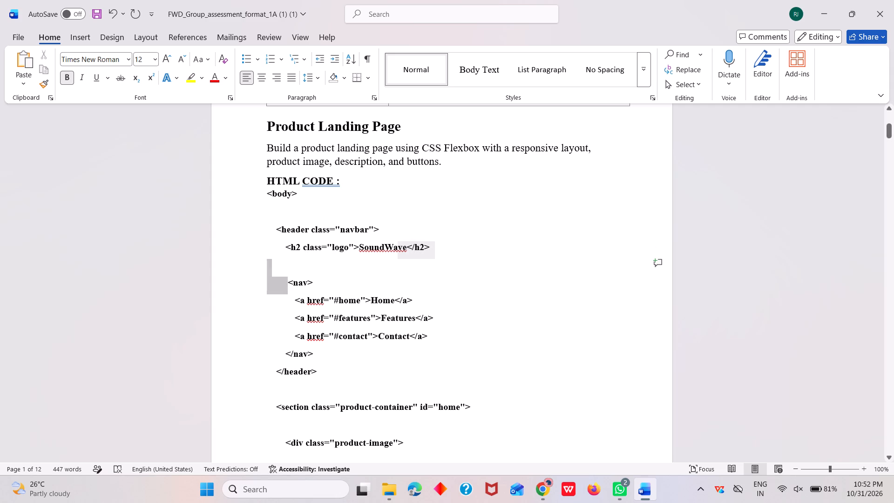
{"action": "left_click_drag", "start_coordinate": [366, 267], "coordinate": [224, 257]}
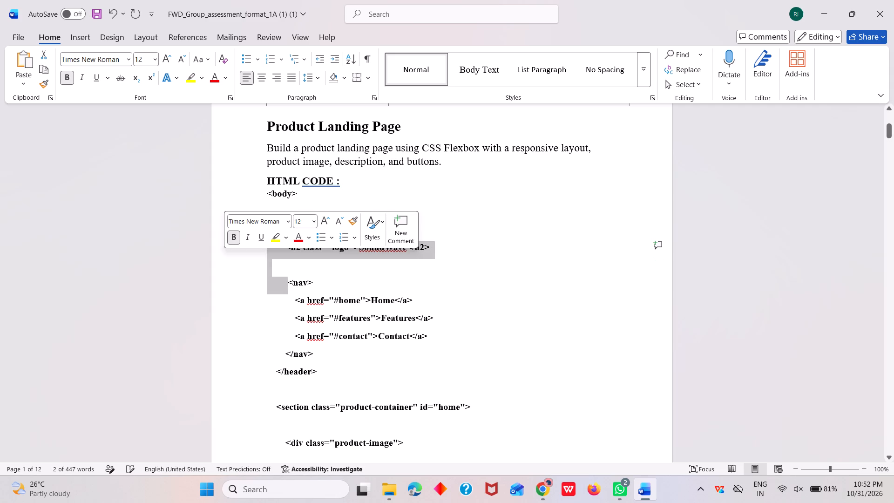
{"action": "left_click", "coordinate": [341, 287]}
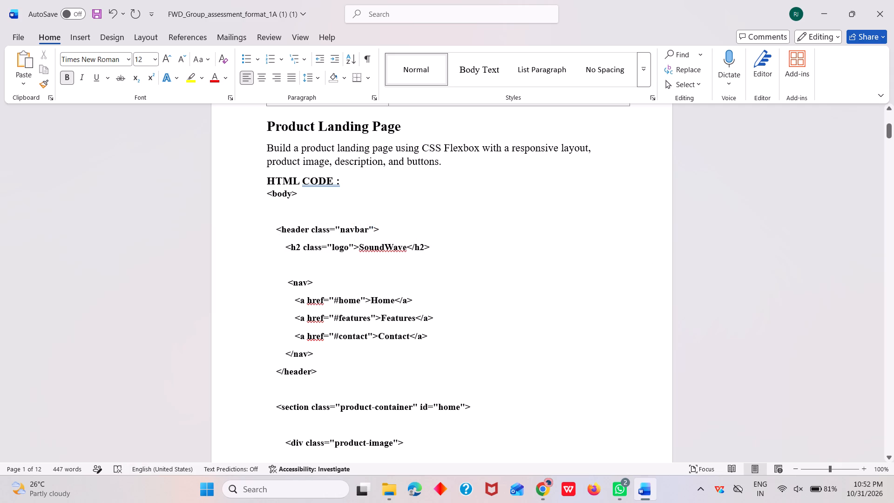
{"action": "left_click_drag", "start_coordinate": [282, 277], "coordinate": [252, 266]}
{"action": "key", "text": "BackSpace"}
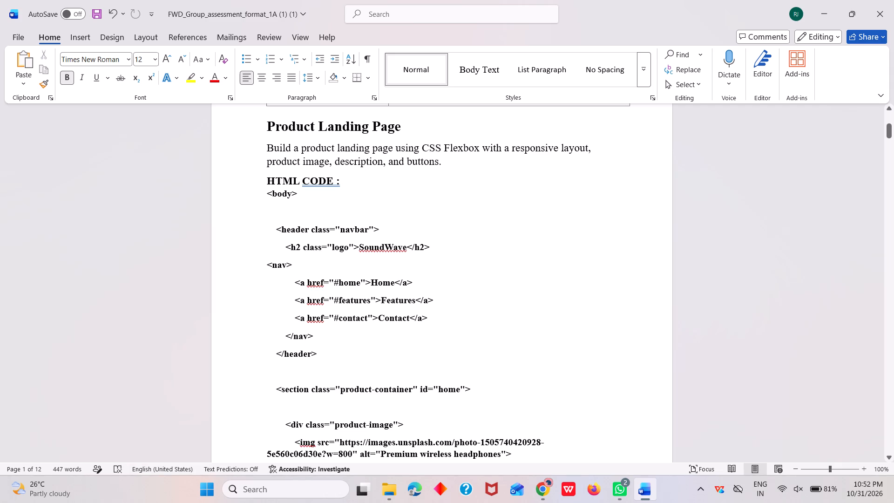
Indent the opening <nav> tag by three spaces.
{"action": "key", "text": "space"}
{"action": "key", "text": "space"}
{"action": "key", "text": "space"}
Delete the blank line and indent before <header class="navbar"> so it directly follows the <body> line.
{"action": "left_click", "coordinate": [275, 229]}
{"action": "left_click_drag", "start_coordinate": [275, 229], "coordinate": [241, 203]}
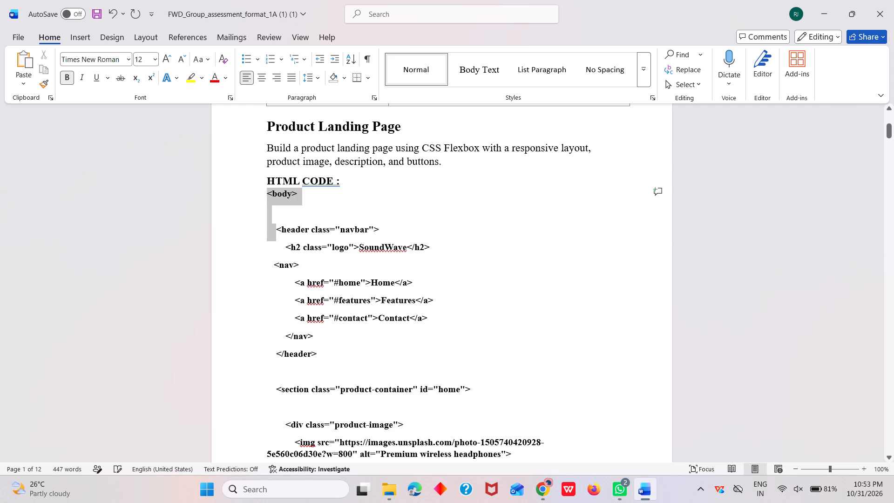
{"action": "left_click_drag", "start_coordinate": [241, 203], "coordinate": [240, 214]}
{"action": "key", "text": "BackSpace"}
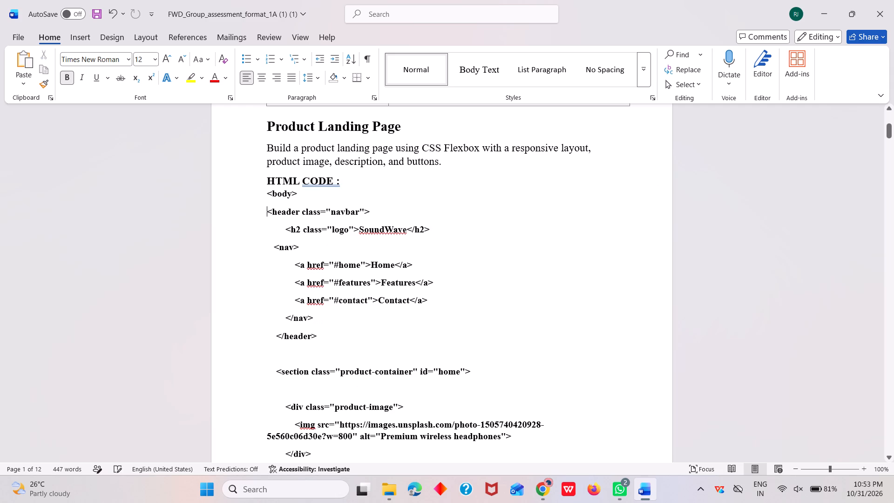
Delete the blank line and indent before <section class="product-container" id="home"> so it directly follows </header>.
{"action": "scroll", "coordinate": [328, 298], "scroll_direction": "down", "scroll_amount": 1}
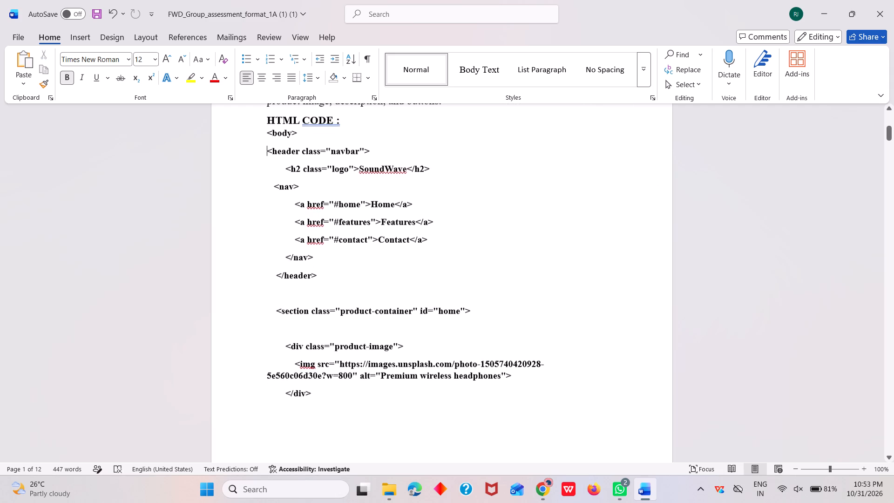
{"action": "left_click", "coordinate": [272, 311]}
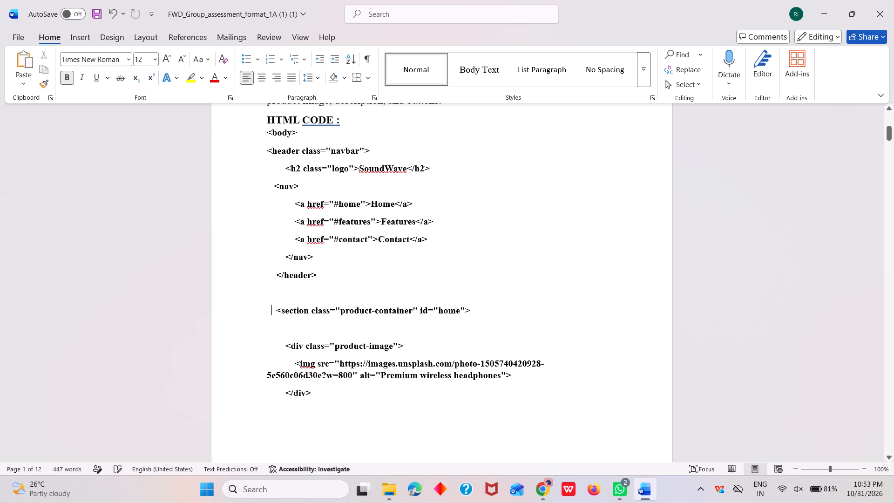
{"action": "left_click_drag", "start_coordinate": [272, 311], "coordinate": [259, 276]}
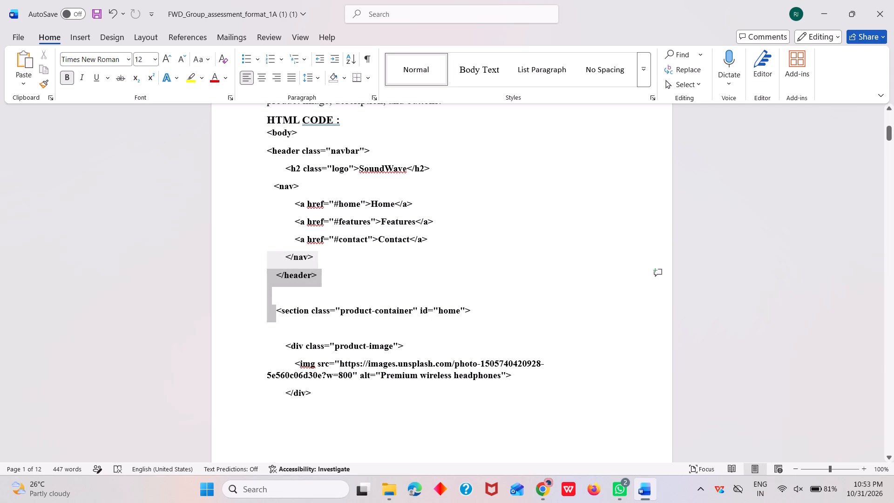
{"action": "left_click_drag", "start_coordinate": [259, 276], "coordinate": [259, 298]}
{"action": "key", "text": "BackSpace"}
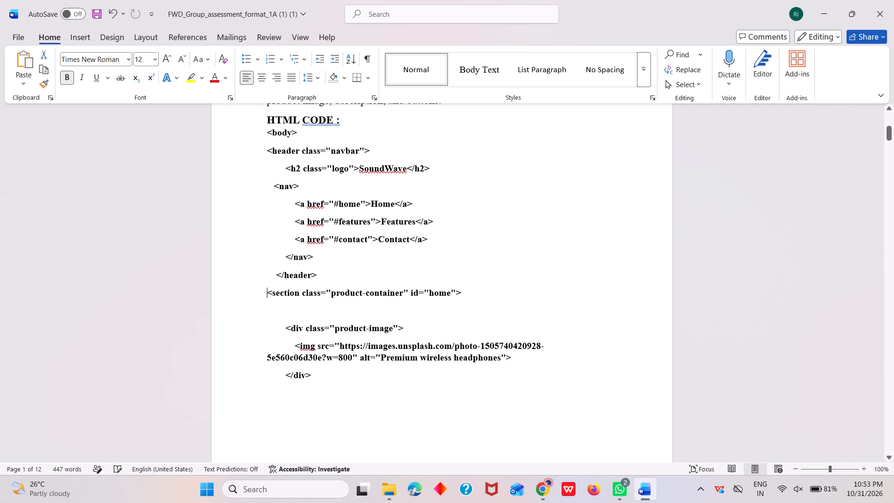
Delete the blank line and indent before <div class="product-image"> so it directly follows the section tag.
{"action": "scroll", "coordinate": [332, 299], "scroll_direction": "down", "scroll_amount": 1}
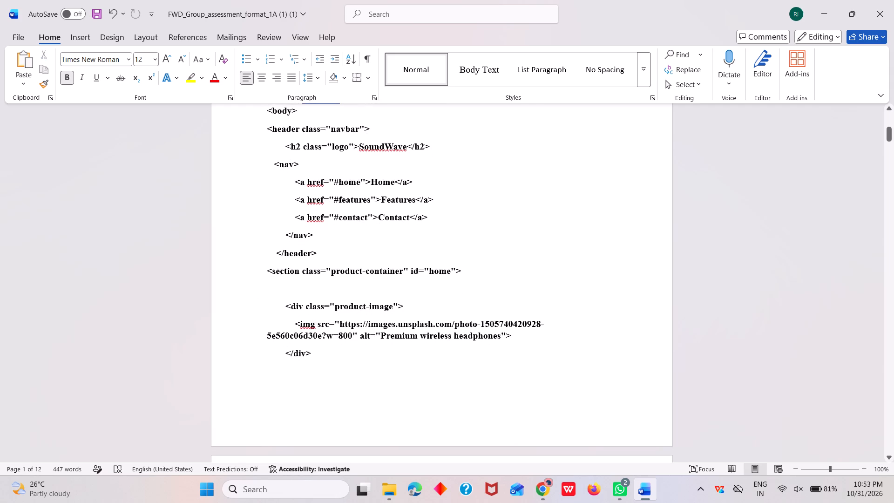
{"action": "left_click_drag", "start_coordinate": [284, 305], "coordinate": [266, 291]}
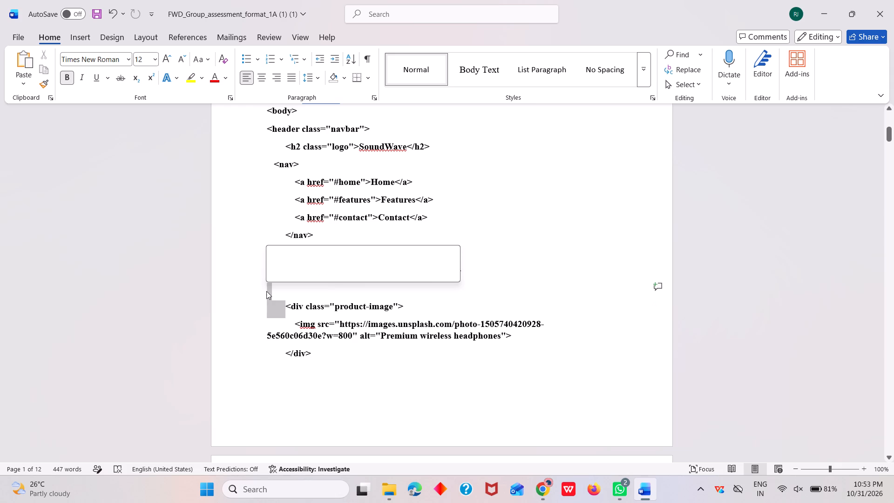
{"action": "key", "text": "BackSpace"}
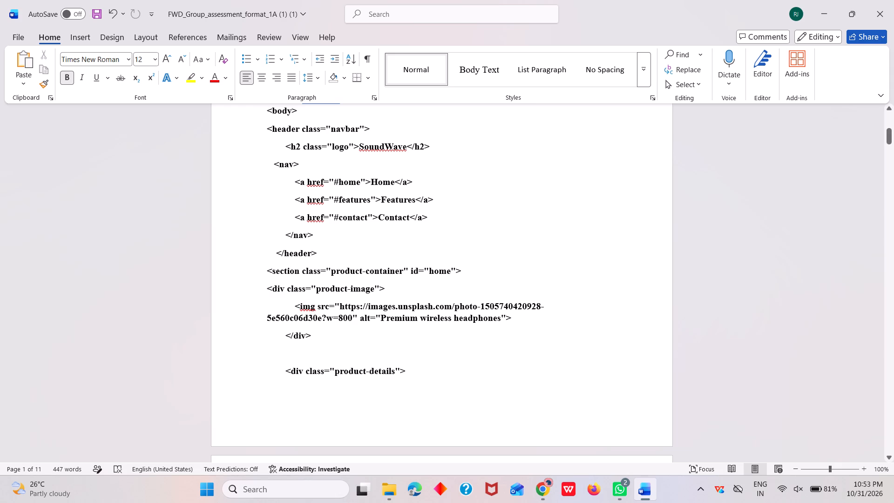
Delete the blank line and indent before <div class="product-details"> so it directly follows the closing </div>.
{"action": "left_click_drag", "start_coordinate": [282, 370], "coordinate": [260, 340]}
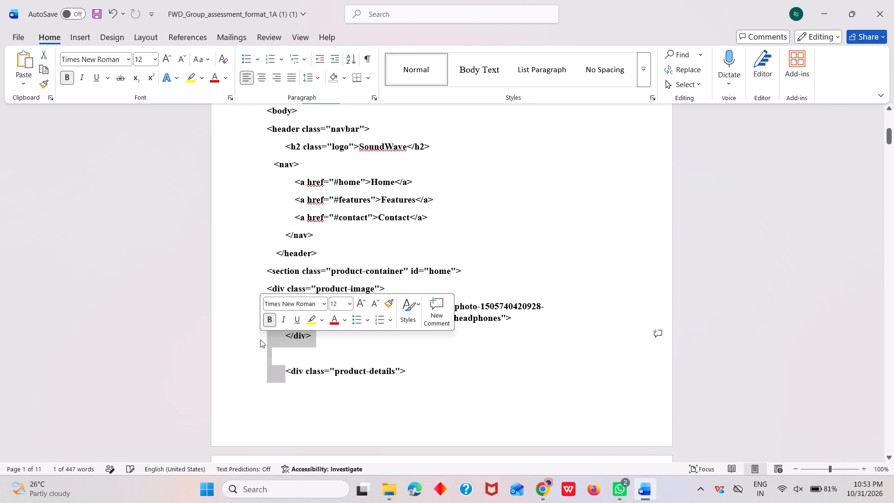
{"action": "left_click_drag", "start_coordinate": [279, 382], "coordinate": [279, 364]}
{"action": "left_click_drag", "start_coordinate": [279, 364], "coordinate": [260, 353]}
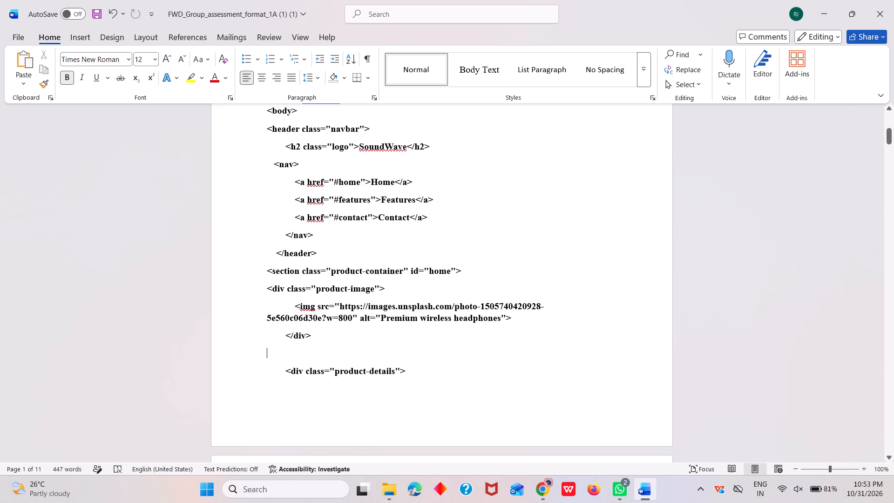
{"action": "left_click", "coordinate": [281, 374]}
{"action": "left_click_drag", "start_coordinate": [281, 374], "coordinate": [259, 349]}
{"action": "left_click_drag", "start_coordinate": [259, 349], "coordinate": [258, 347]}
{"action": "key", "text": "BackSpace"}
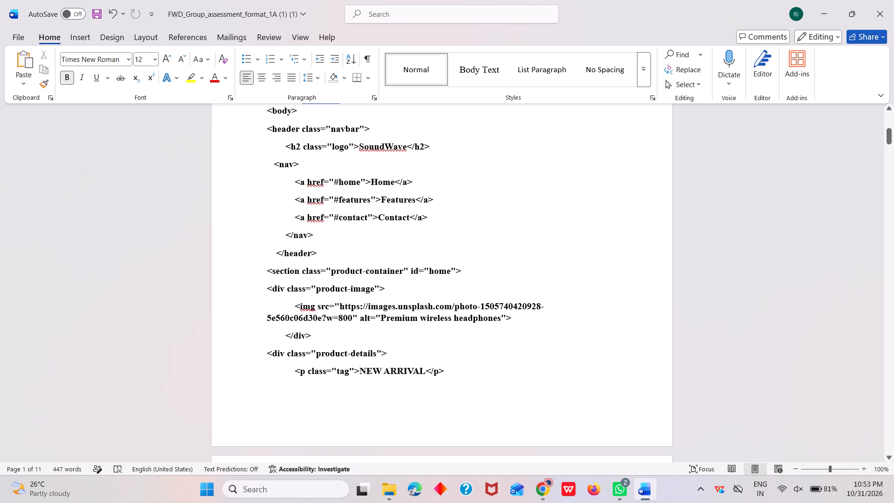
Remove the blank line above <p class="description"> and re-indent the tag with spaces to roughly match the <h1> line.
{"action": "scroll", "coordinate": [378, 361], "scroll_direction": "down", "scroll_amount": 3}
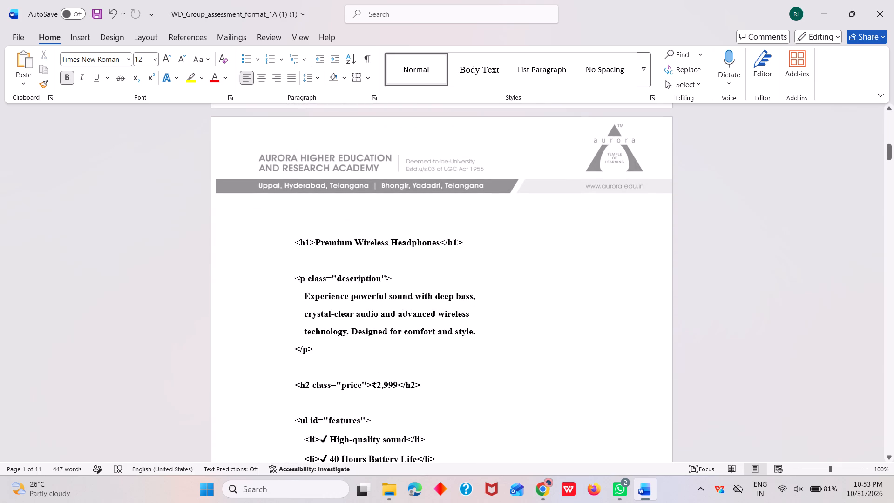
{"action": "left_click_drag", "start_coordinate": [293, 283], "coordinate": [278, 254]}
{"action": "key", "text": "BackSpace"}
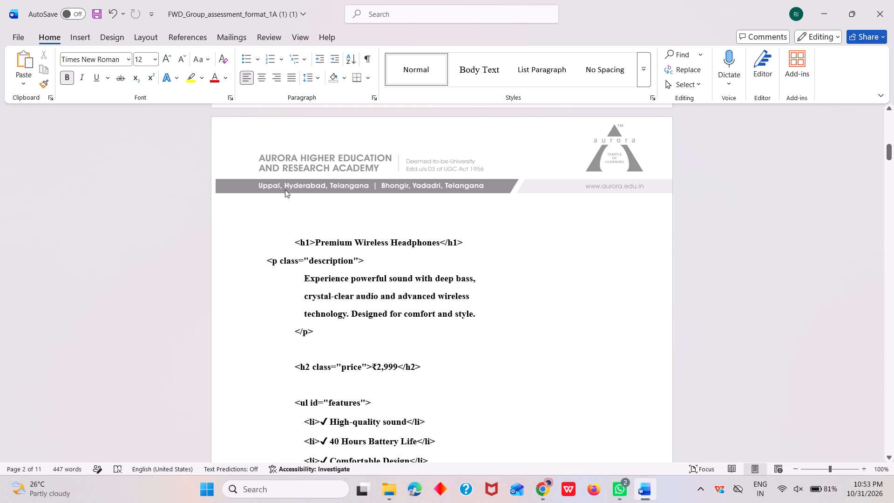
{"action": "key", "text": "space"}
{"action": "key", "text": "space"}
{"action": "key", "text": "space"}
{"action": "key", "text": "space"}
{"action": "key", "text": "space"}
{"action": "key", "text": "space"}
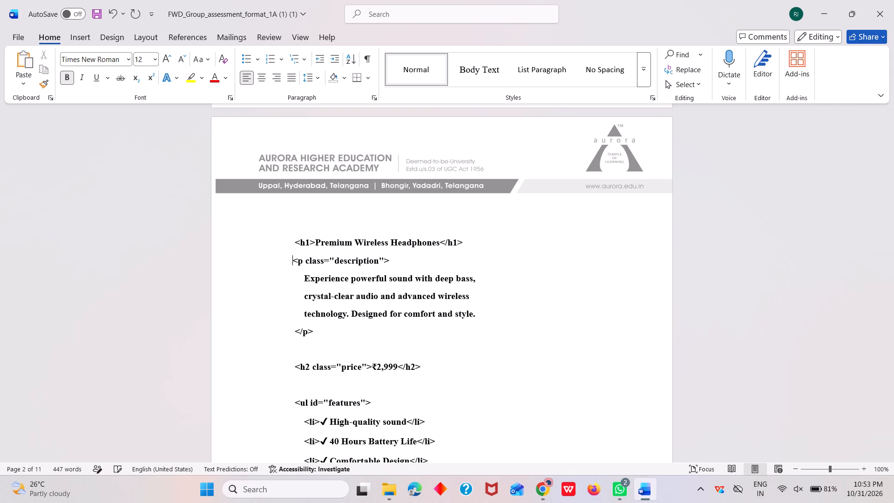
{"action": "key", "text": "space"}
Remove the blank line above <h2 class="price"> and re-indent the tag with eleven spaces to roughly match </p>.
{"action": "scroll", "coordinate": [352, 256], "scroll_direction": "down", "scroll_amount": 1}
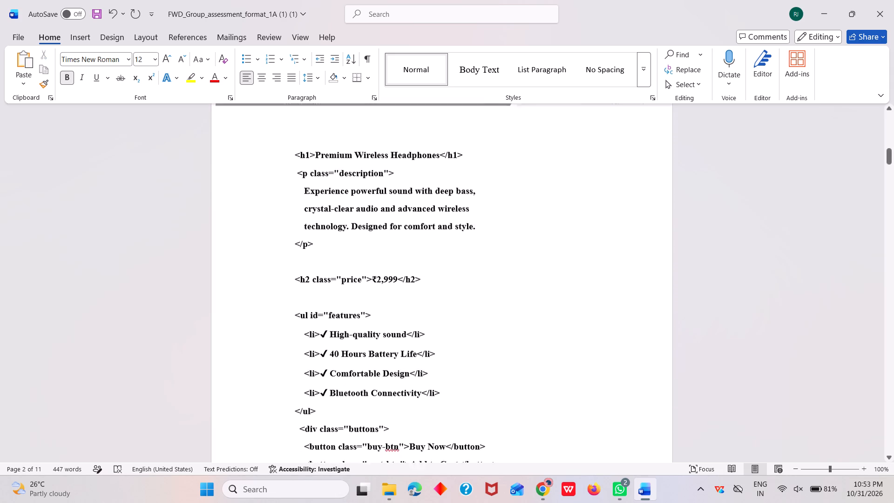
{"action": "scroll", "coordinate": [352, 256], "scroll_direction": "down", "scroll_amount": 1}
{"action": "left_click_drag", "start_coordinate": [294, 262], "coordinate": [291, 235]}
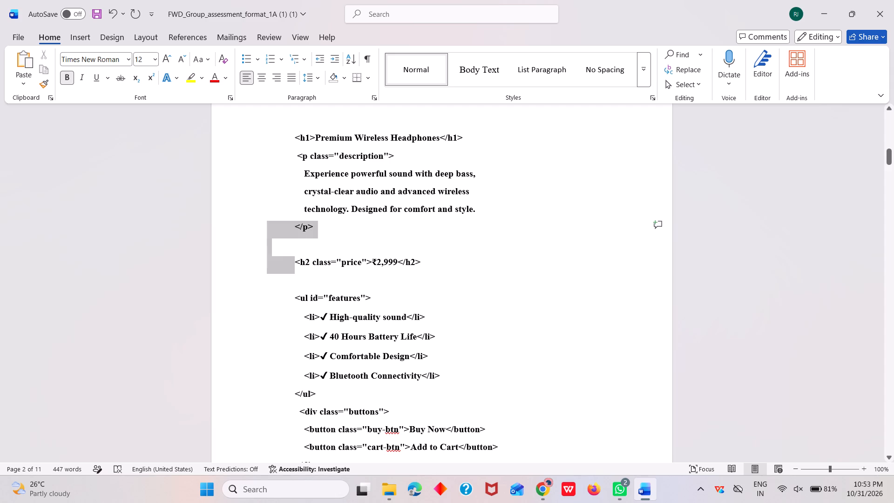
{"action": "left_click_drag", "start_coordinate": [291, 235], "coordinate": [301, 244]}
{"action": "key", "text": "BackSpace"}
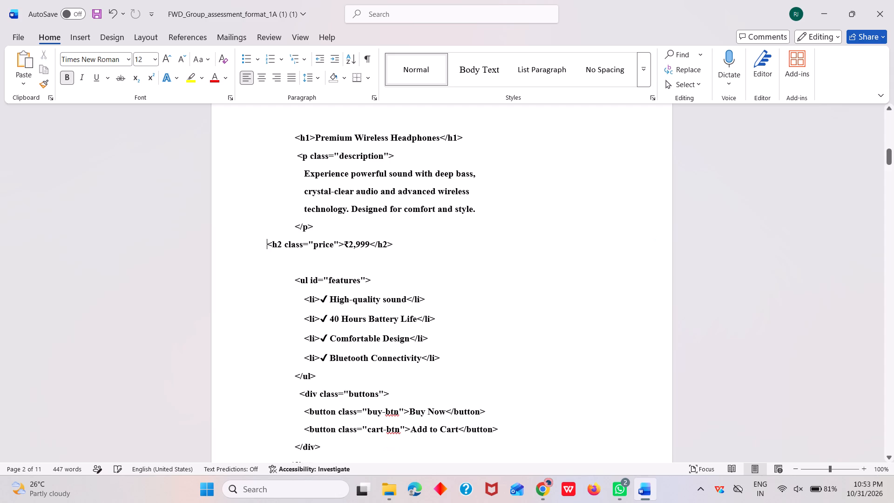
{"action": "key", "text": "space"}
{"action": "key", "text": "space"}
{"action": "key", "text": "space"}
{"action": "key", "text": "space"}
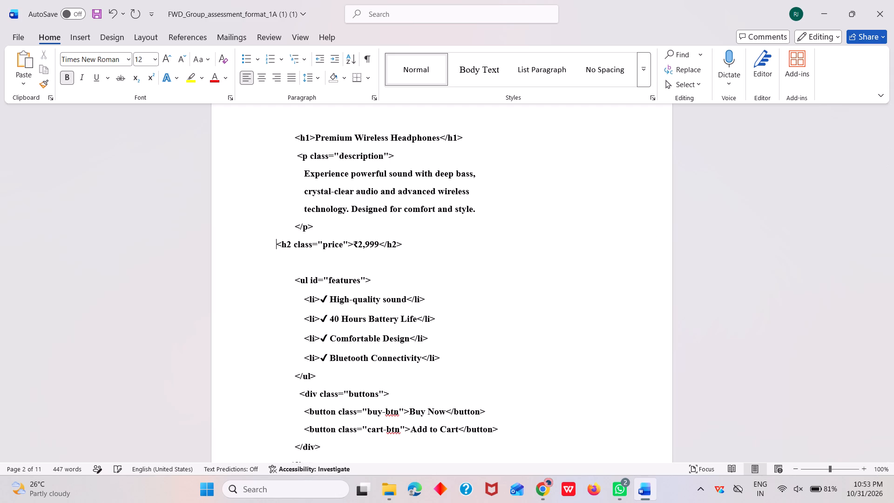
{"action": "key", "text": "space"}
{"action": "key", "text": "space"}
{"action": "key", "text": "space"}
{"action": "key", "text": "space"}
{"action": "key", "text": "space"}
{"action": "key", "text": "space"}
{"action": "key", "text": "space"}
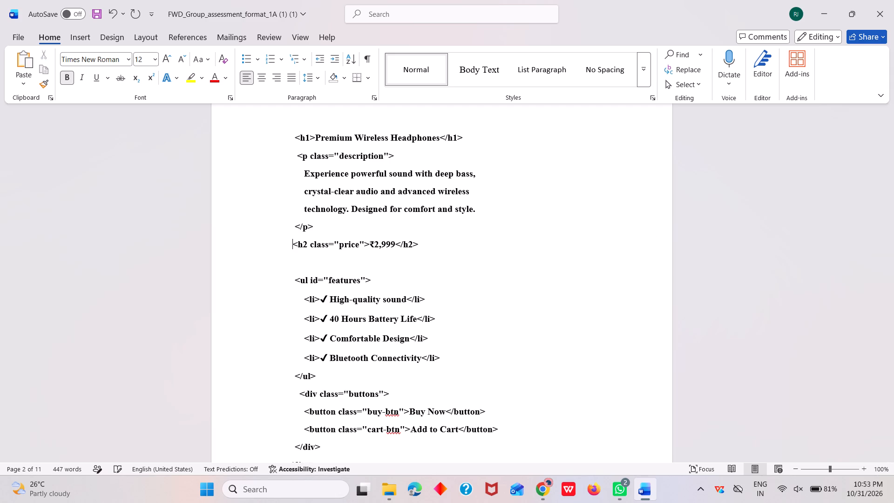
Remove the blank line above <ul id="features"> and re-indent the tag with spaces towards the price line's indent.
{"action": "left_click_drag", "start_coordinate": [290, 279], "coordinate": [267, 267]}
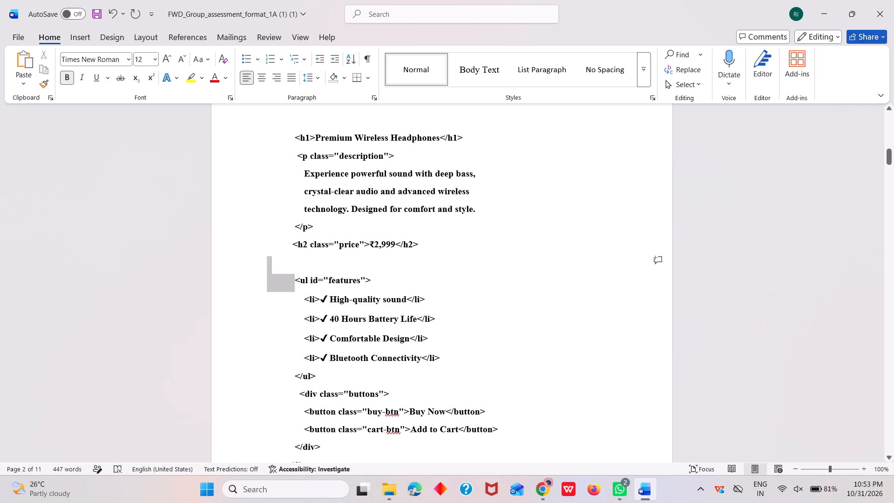
{"action": "left_click_drag", "start_coordinate": [267, 267], "coordinate": [277, 264]}
{"action": "key", "text": "BackSpace"}
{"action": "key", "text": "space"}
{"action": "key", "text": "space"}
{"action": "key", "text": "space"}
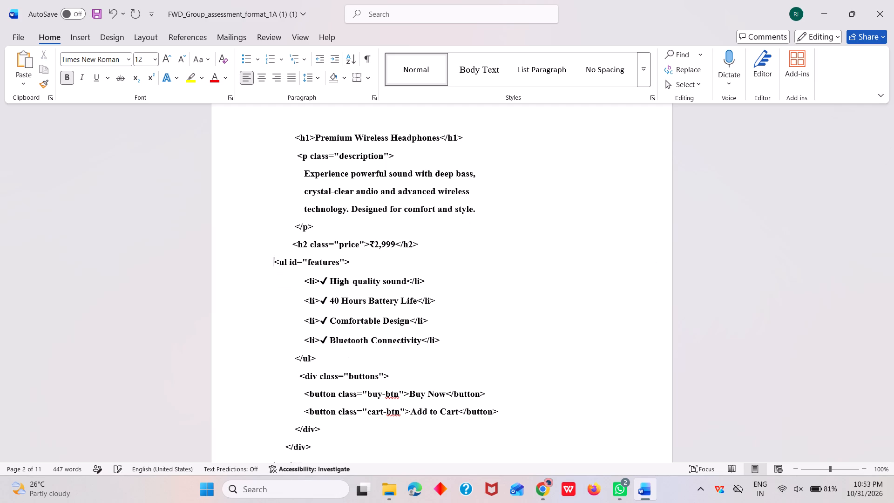
Indent the <ul id="features"> line by six more spaces.
{"action": "key", "text": "space"}
{"action": "key", "text": "space"}
{"action": "key", "text": "space"}
{"action": "key", "text": "space"}
{"action": "key", "text": "space"}
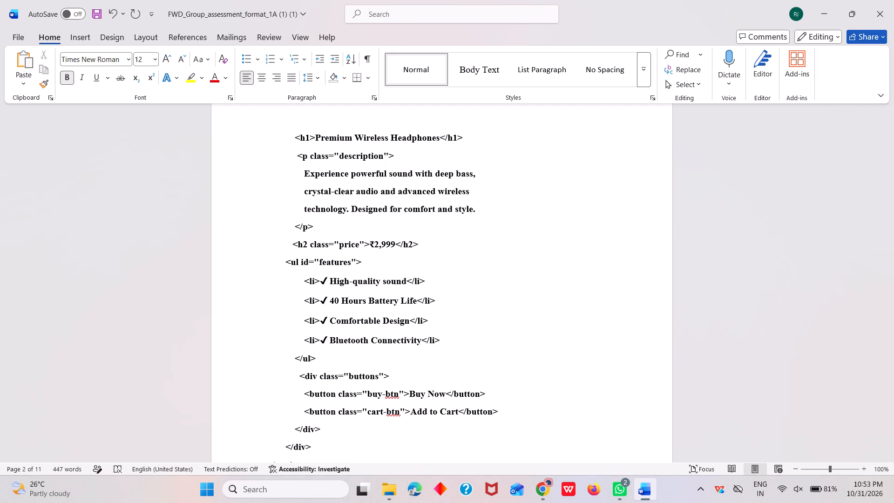
{"action": "key", "text": "space"}
Delete the closing </html> tag above the screenshot of the HTML code and page preview.
{"action": "scroll", "coordinate": [319, 326], "scroll_direction": "down", "scroll_amount": 2}
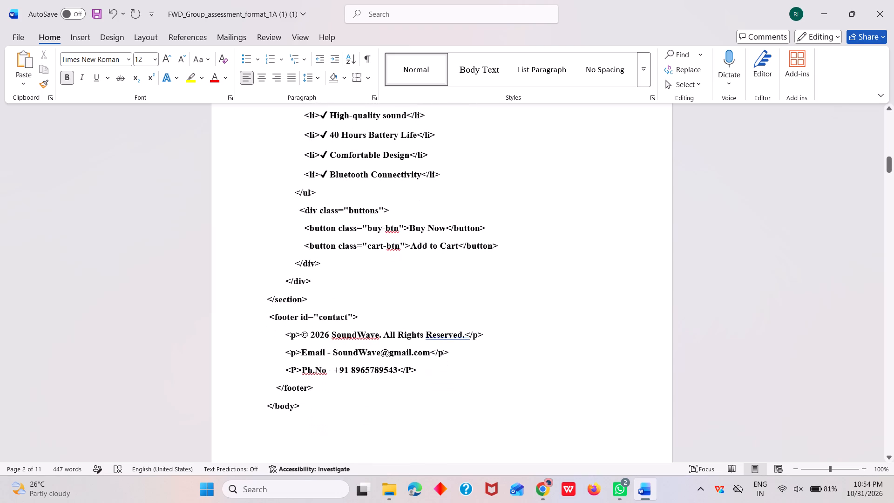
{"action": "scroll", "coordinate": [319, 326], "scroll_direction": "down", "scroll_amount": 3}
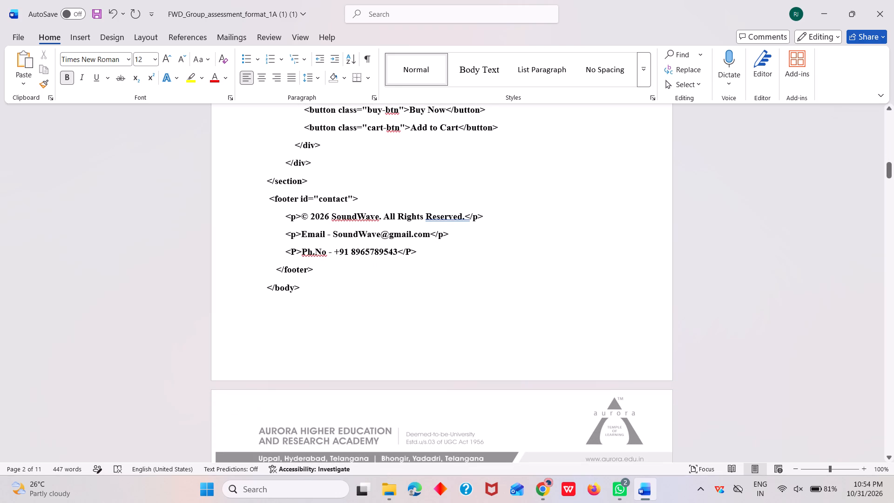
{"action": "scroll", "coordinate": [319, 303], "scroll_direction": "down", "scroll_amount": 2}
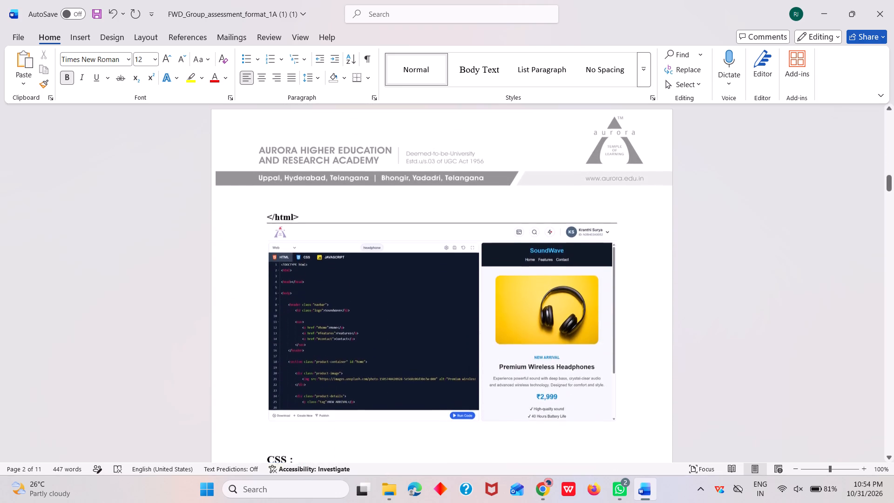
{"action": "left_click_drag", "start_coordinate": [313, 270], "coordinate": [259, 271]}
{"action": "key", "text": "BackSpace"}
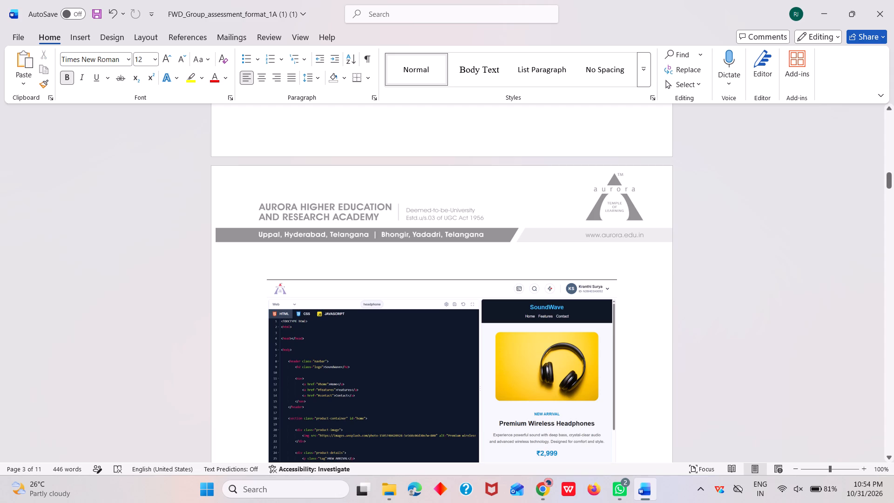
Delete the "/* Navigation Bar */" comment line above the .navbar rule in the CSS code.
{"action": "scroll", "coordinate": [338, 213], "scroll_direction": "up", "scroll_amount": 8}
{"action": "scroll", "coordinate": [338, 213], "scroll_direction": "down", "scroll_amount": 1}
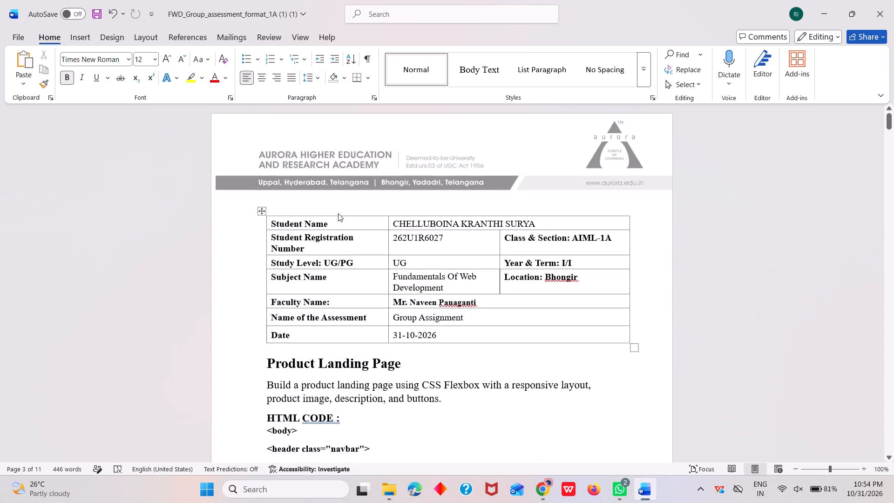
{"action": "scroll", "coordinate": [338, 213], "scroll_direction": "down", "scroll_amount": 4}
{"action": "scroll", "coordinate": [338, 213], "scroll_direction": "up", "scroll_amount": 4}
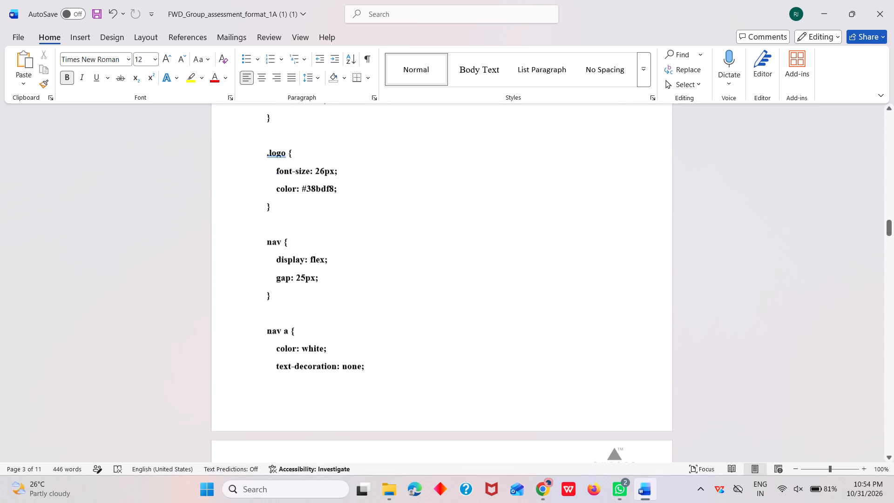
{"action": "scroll", "coordinate": [338, 213], "scroll_direction": "up", "scroll_amount": 3}
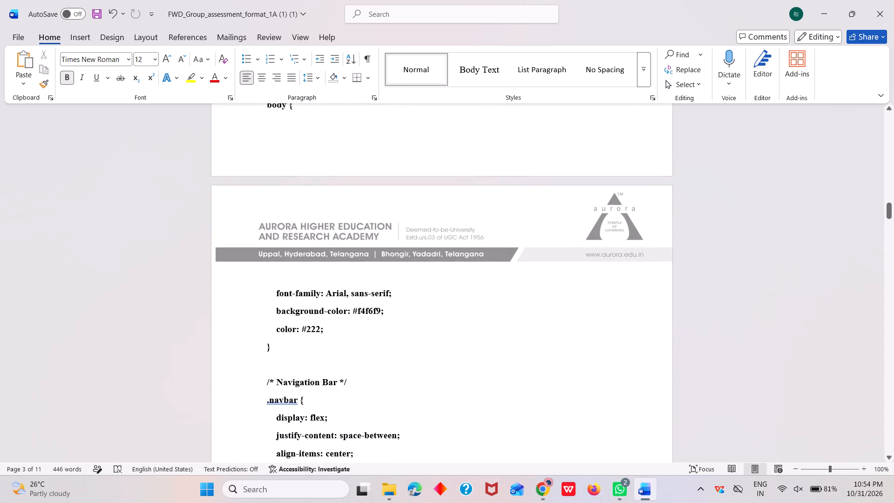
{"action": "left_click_drag", "start_coordinate": [358, 377], "coordinate": [266, 384]}
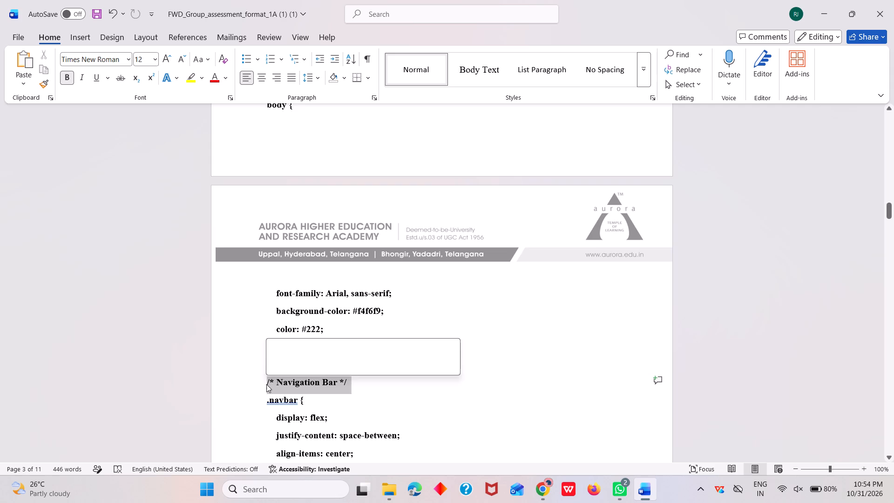
{"action": "key", "text": "BackSpace"}
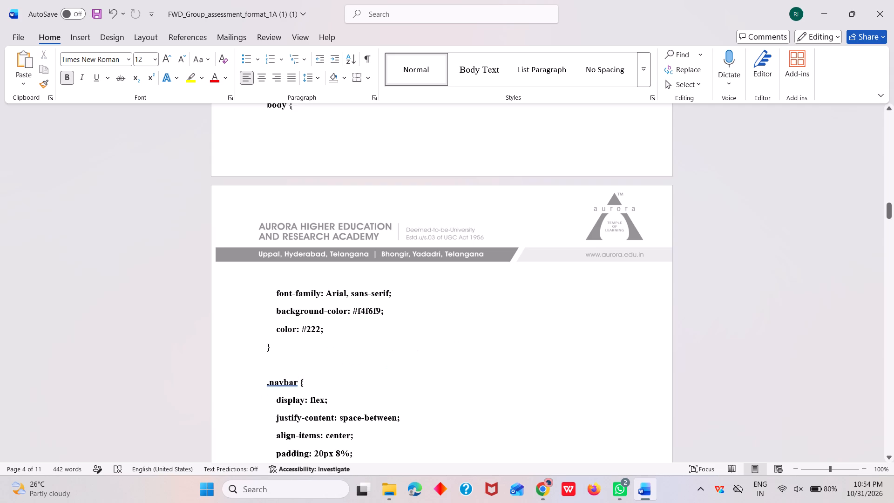
{"action": "scroll", "coordinate": [325, 343], "scroll_direction": "up", "scroll_amount": 2}
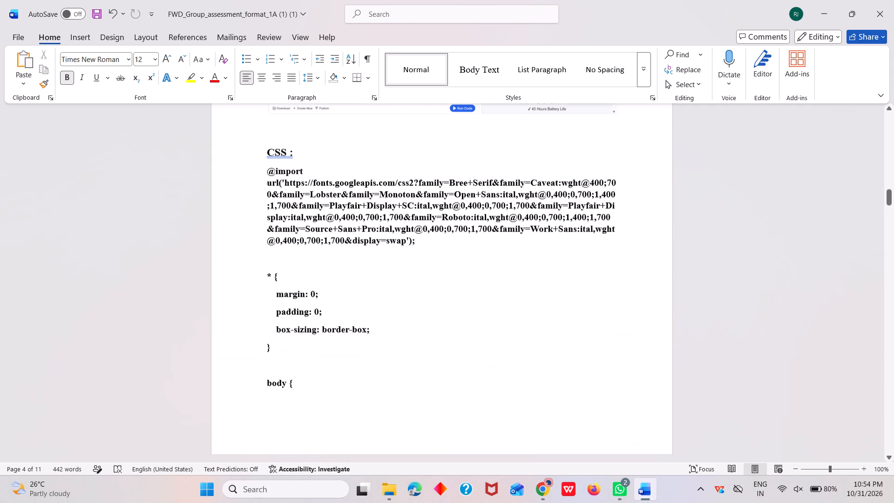
{"action": "scroll", "coordinate": [325, 343], "scroll_direction": "up", "scroll_amount": 1}
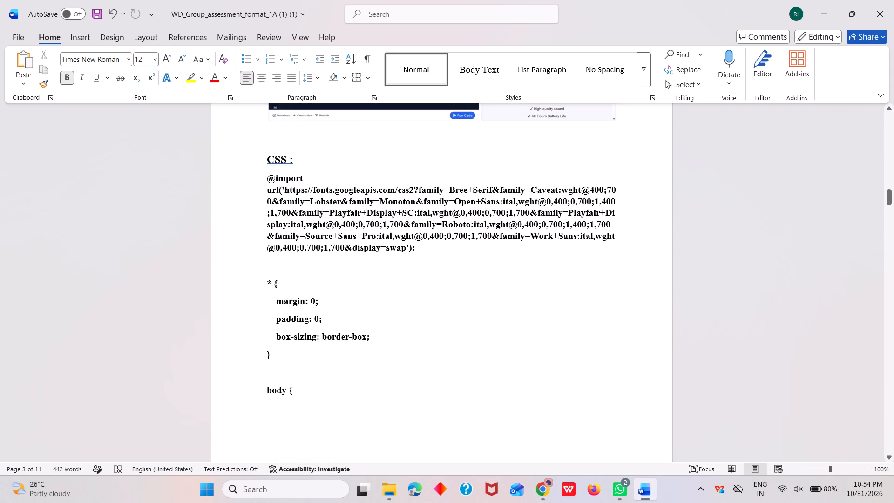
{"action": "left_click_drag", "start_coordinate": [418, 253], "coordinate": [259, 174]}
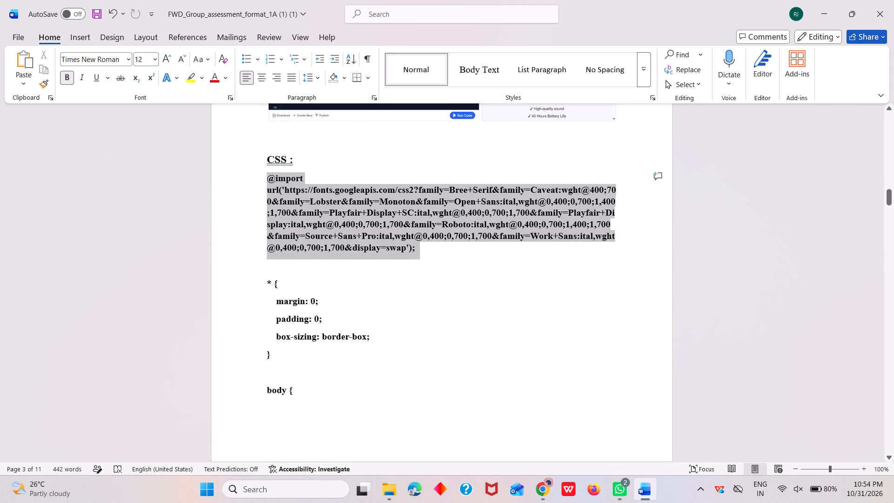
{"action": "left_click_drag", "start_coordinate": [259, 174], "coordinate": [267, 182]}
{"action": "key", "text": "BackSpace"}
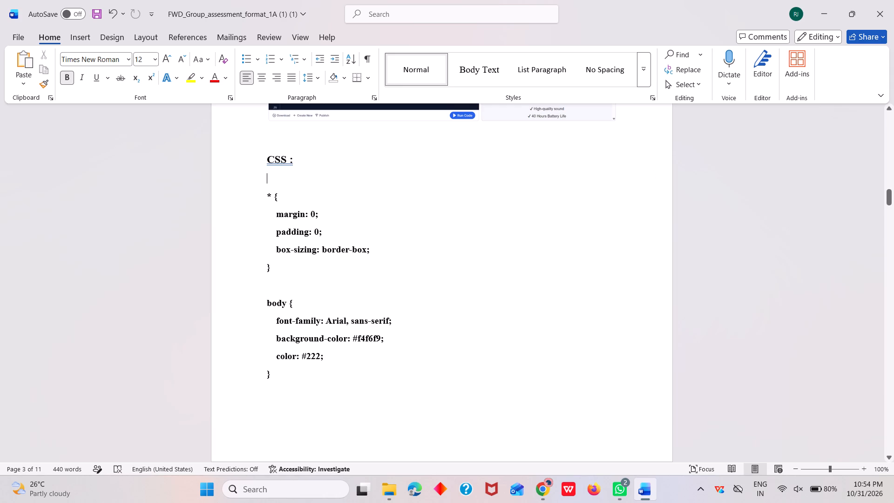
{"action": "left_click", "coordinate": [266, 194]}
{"action": "key", "text": "BackSpace"}
Delete the "/* Product Section */" comment and the blank line above the .product-container rule in the CSS code.
{"action": "scroll", "coordinate": [355, 300], "scroll_direction": "down", "scroll_amount": 3}
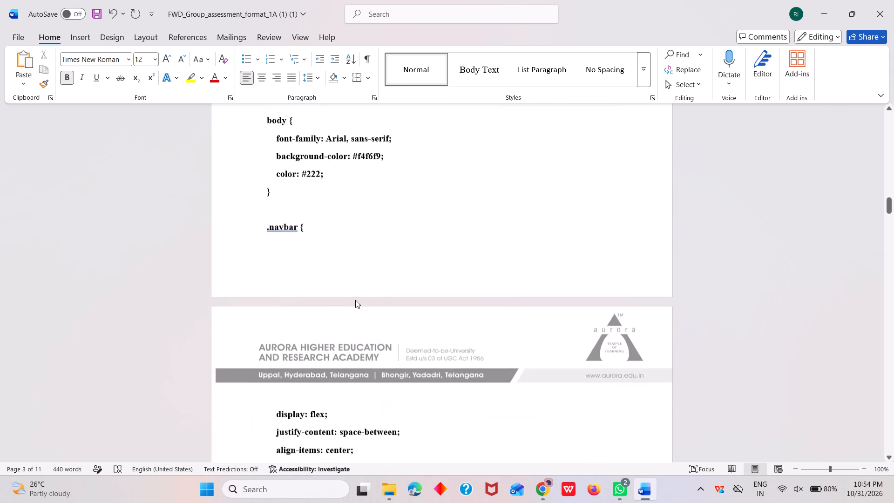
{"action": "scroll", "coordinate": [355, 300], "scroll_direction": "down", "scroll_amount": 3}
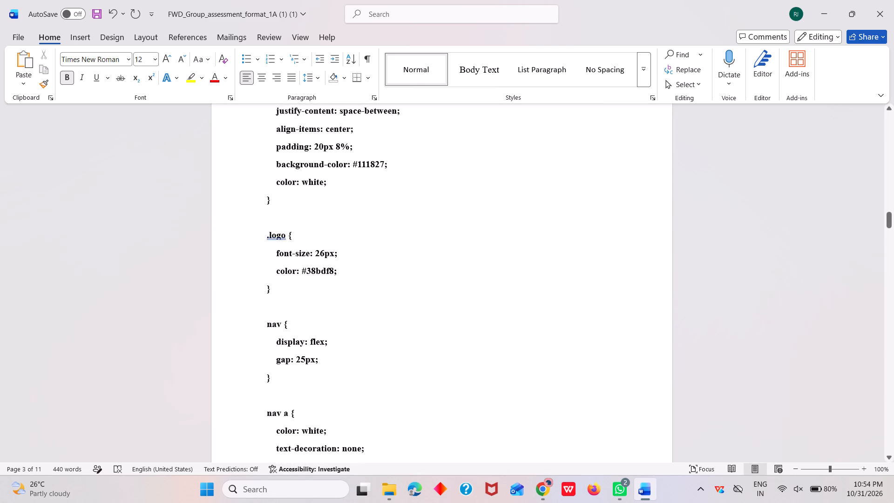
{"action": "scroll", "coordinate": [355, 300], "scroll_direction": "down", "scroll_amount": 3}
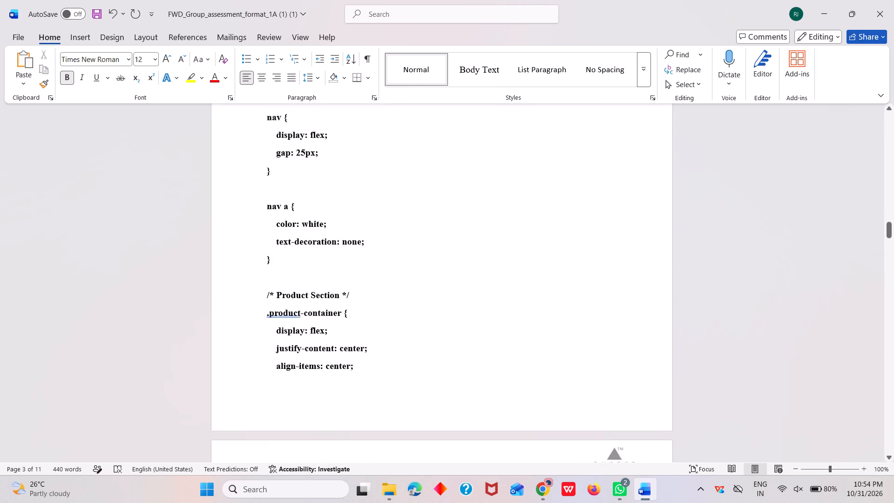
{"action": "scroll", "coordinate": [355, 300], "scroll_direction": "down", "scroll_amount": 1}
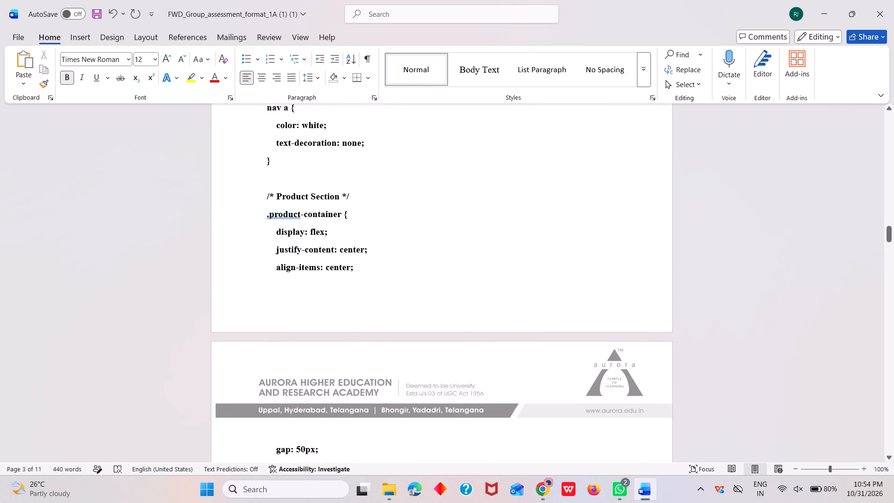
{"action": "left_click_drag", "start_coordinate": [359, 191], "coordinate": [263, 197]}
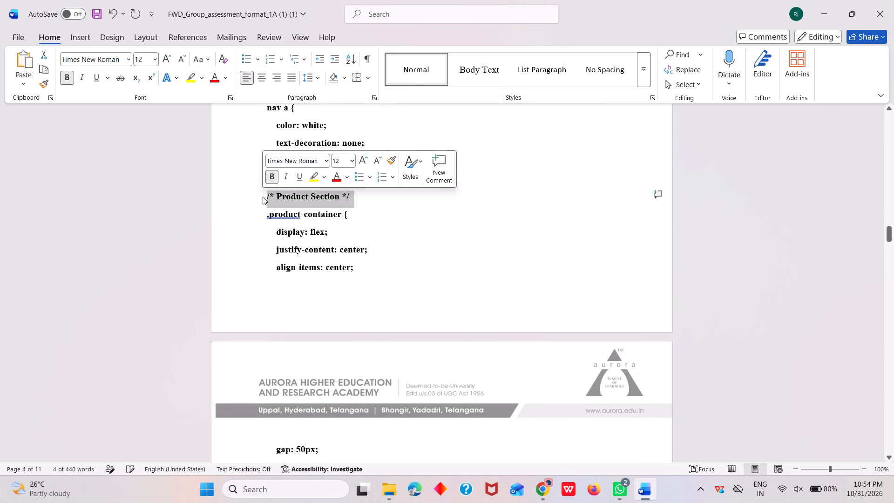
{"action": "key", "text": "BackSpace"}
{"action": "key", "text": "BackSpace"}
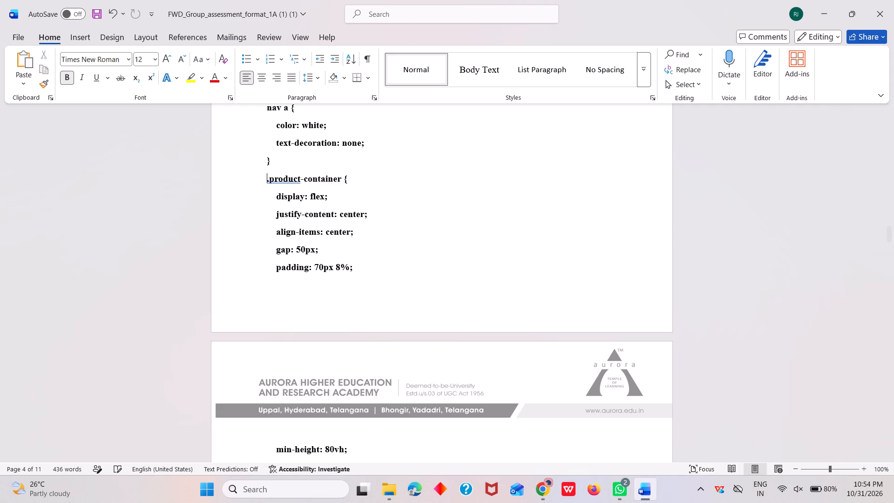
Delete the "/* Product Details */" comment line above the .product-details rule in the CSS code.
{"action": "scroll", "coordinate": [343, 261], "scroll_direction": "down", "scroll_amount": 4}
{"action": "scroll", "coordinate": [343, 261], "scroll_direction": "up", "scroll_amount": 1}
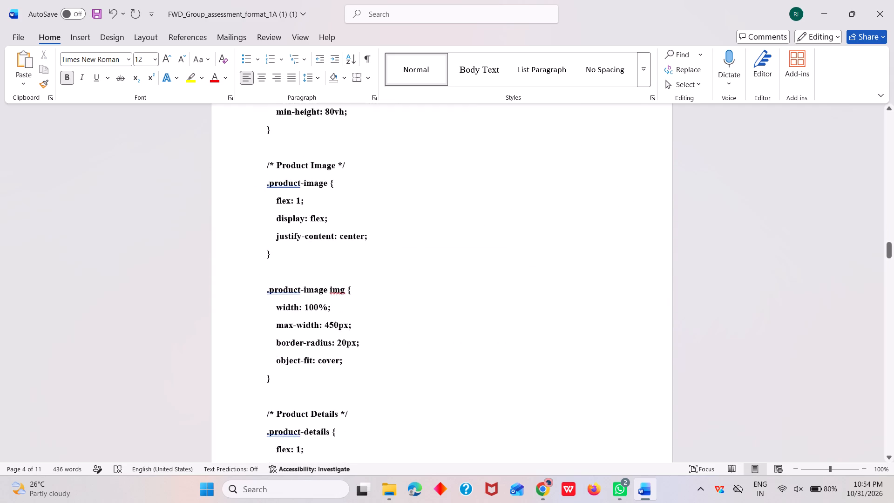
{"action": "scroll", "coordinate": [343, 261], "scroll_direction": "up", "scroll_amount": 2}
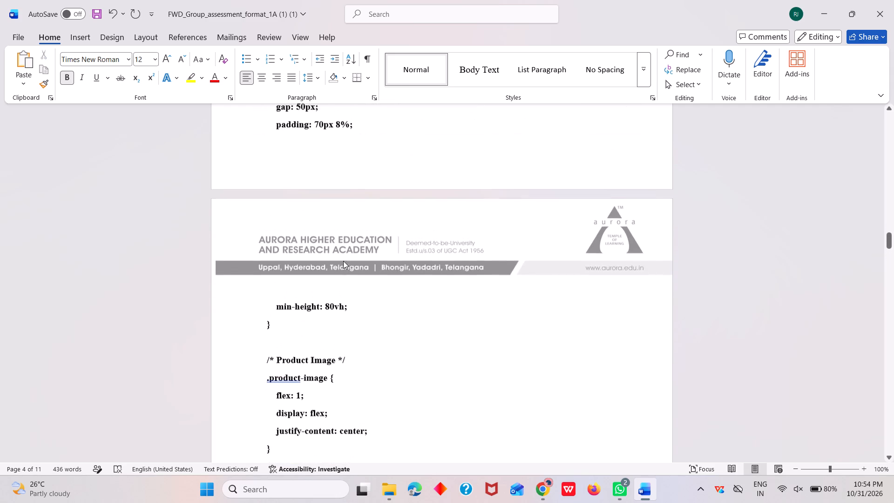
{"action": "scroll", "coordinate": [343, 261], "scroll_direction": "up", "scroll_amount": 1}
{"action": "scroll", "coordinate": [343, 261], "scroll_direction": "down", "scroll_amount": 1}
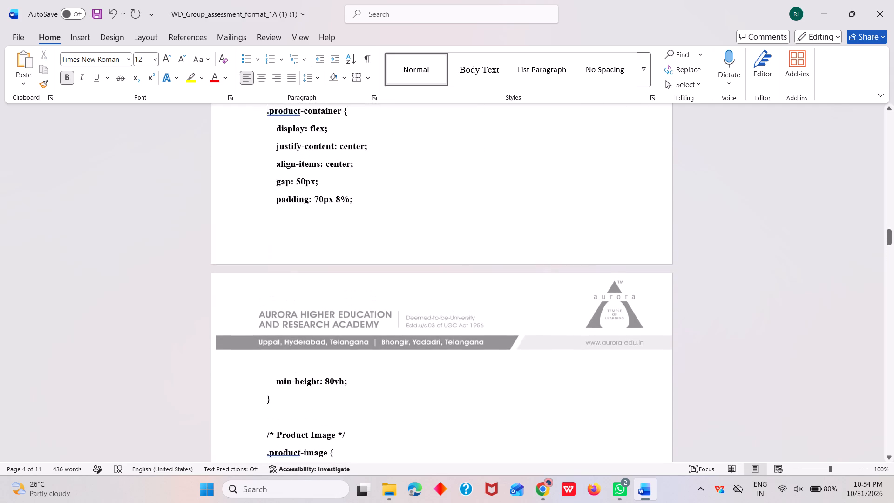
{"action": "scroll", "coordinate": [343, 261], "scroll_direction": "down", "scroll_amount": 2}
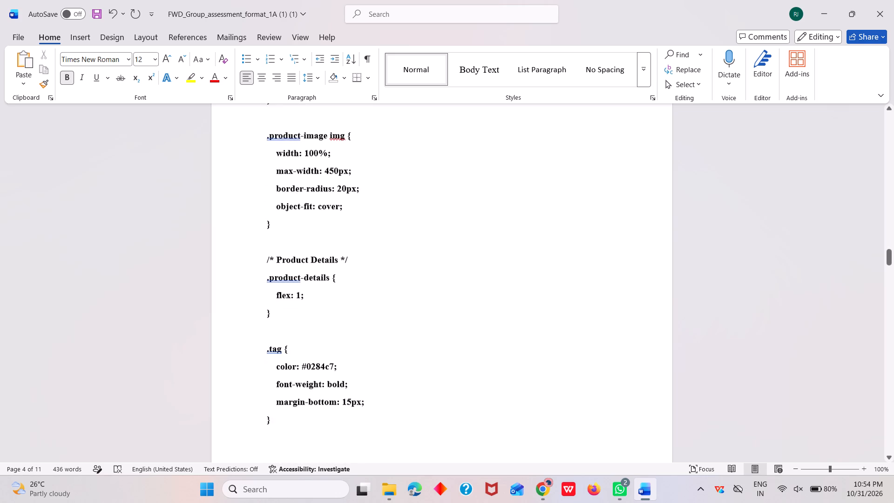
{"action": "left_click_drag", "start_coordinate": [352, 250], "coordinate": [287, 252]}
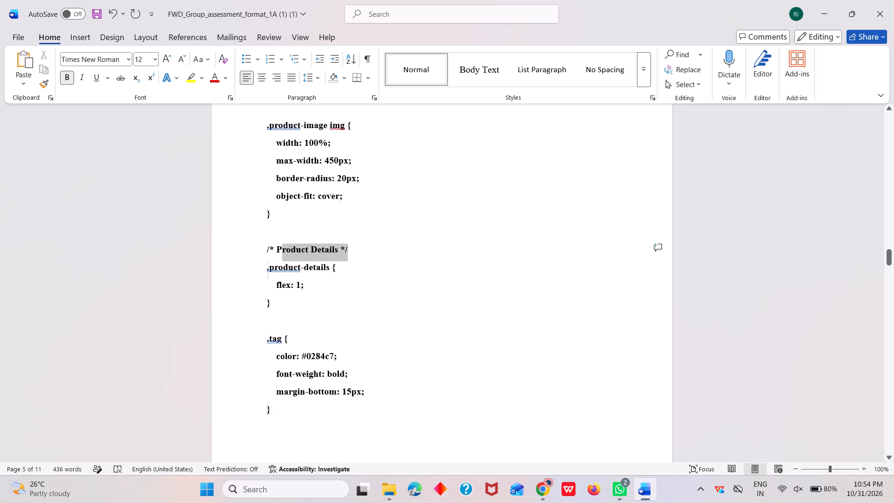
{"action": "left_click_drag", "start_coordinate": [287, 252], "coordinate": [222, 257]}
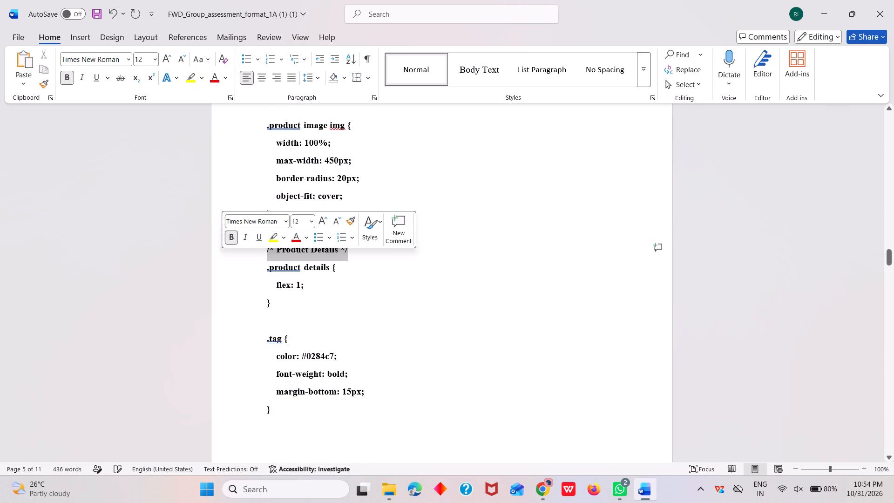
{"action": "key", "text": "BackSpace"}
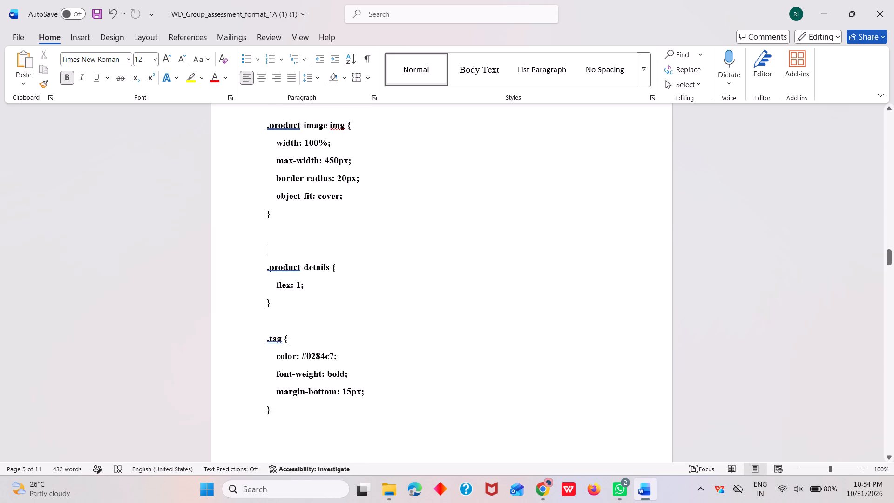
{"action": "key", "text": "BackSpace"}
Look through the remaining CSS rules, from .product-details down to the footer rule, for leftover comments.
{"action": "scroll", "coordinate": [297, 286], "scroll_direction": "down", "scroll_amount": 1}
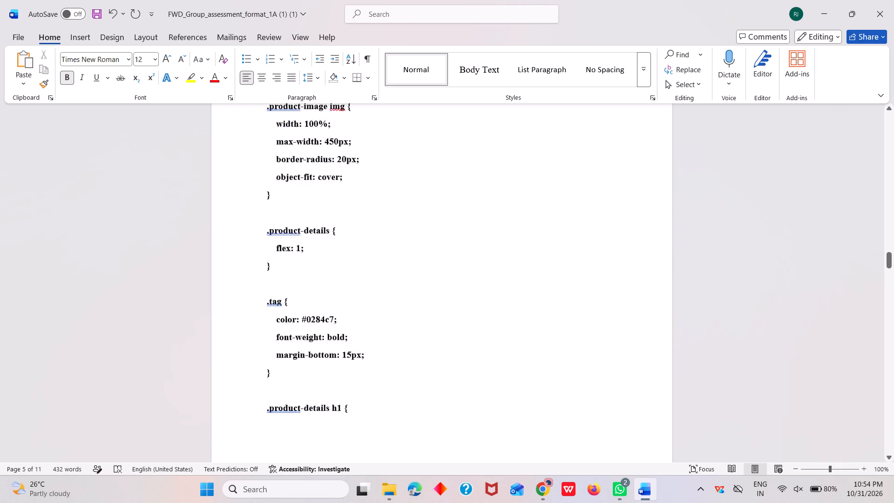
{"action": "scroll", "coordinate": [297, 286], "scroll_direction": "down", "scroll_amount": 1}
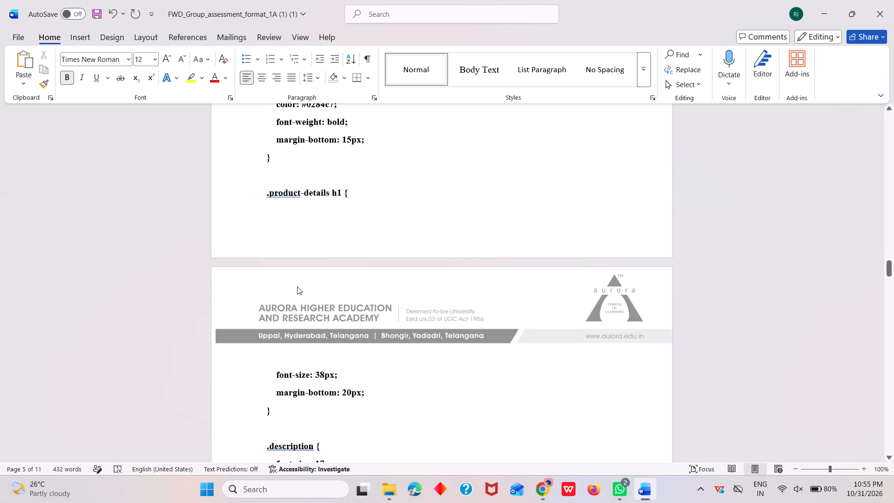
{"action": "scroll", "coordinate": [297, 286], "scroll_direction": "down", "scroll_amount": 1}
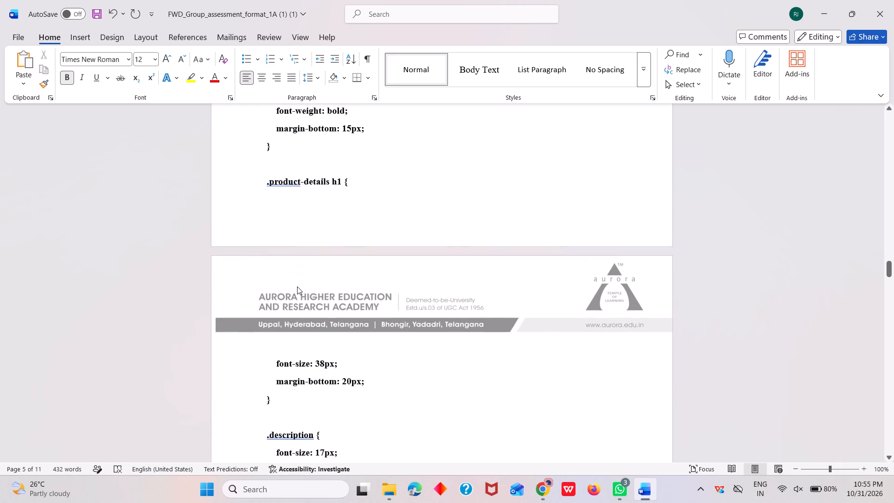
{"action": "scroll", "coordinate": [297, 286], "scroll_direction": "down", "scroll_amount": 1}
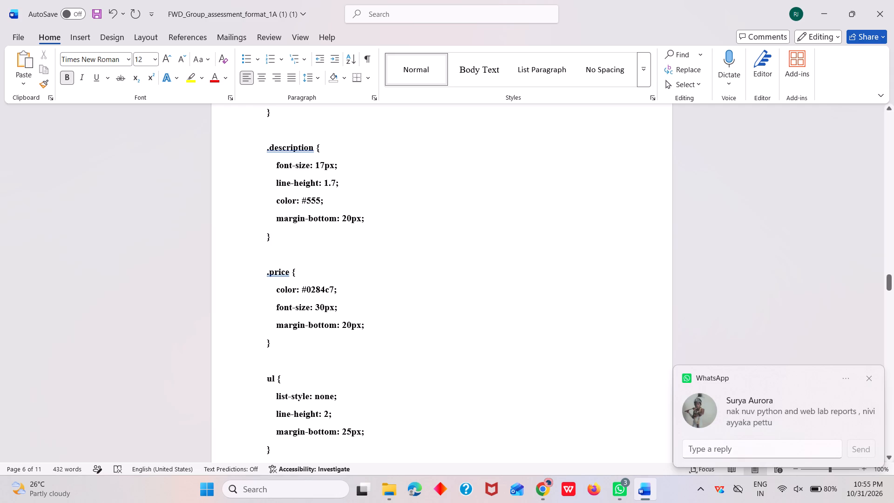
{"action": "scroll", "coordinate": [554, 387], "scroll_direction": "down", "scroll_amount": 3}
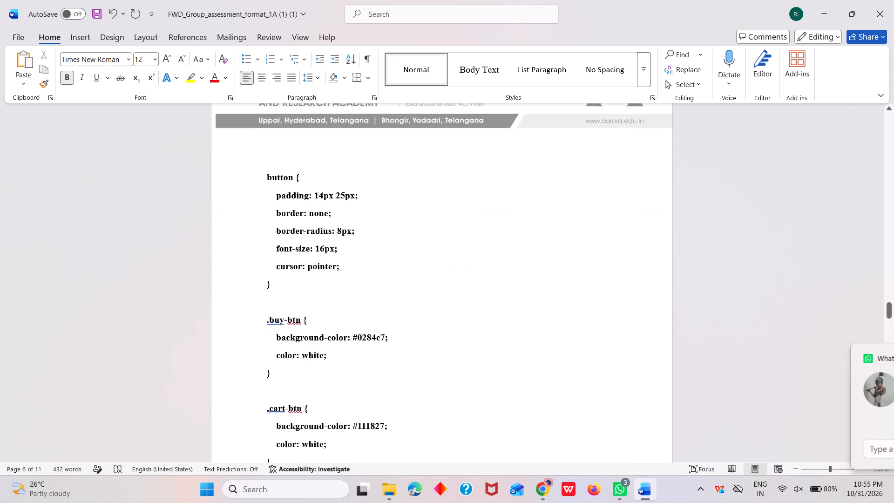
{"action": "scroll", "coordinate": [554, 387], "scroll_direction": "down", "scroll_amount": 1}
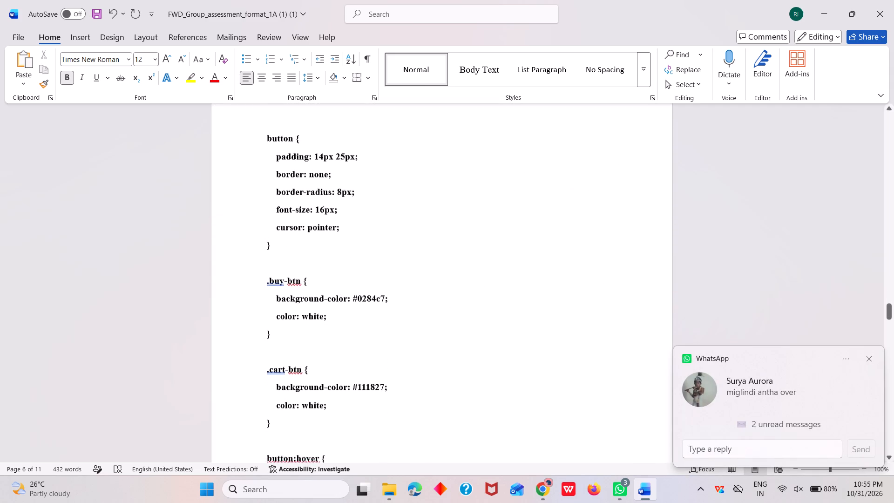
{"action": "scroll", "coordinate": [554, 387], "scroll_direction": "down", "scroll_amount": 3}
{"action": "scroll", "coordinate": [554, 387], "scroll_direction": "up", "scroll_amount": 1}
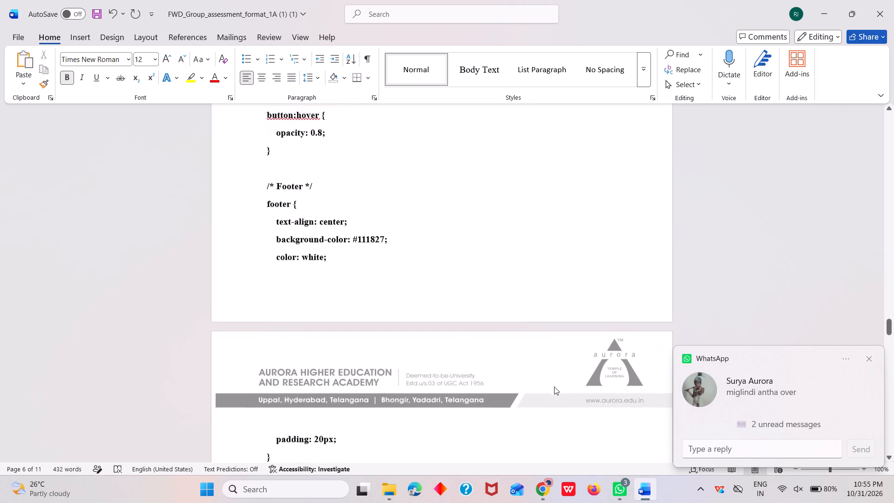
{"action": "scroll", "coordinate": [554, 387], "scroll_direction": "up", "scroll_amount": 1}
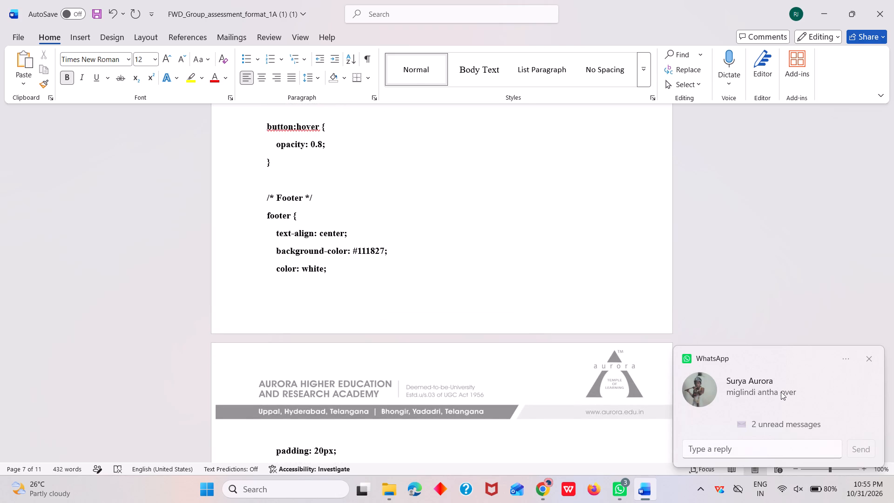
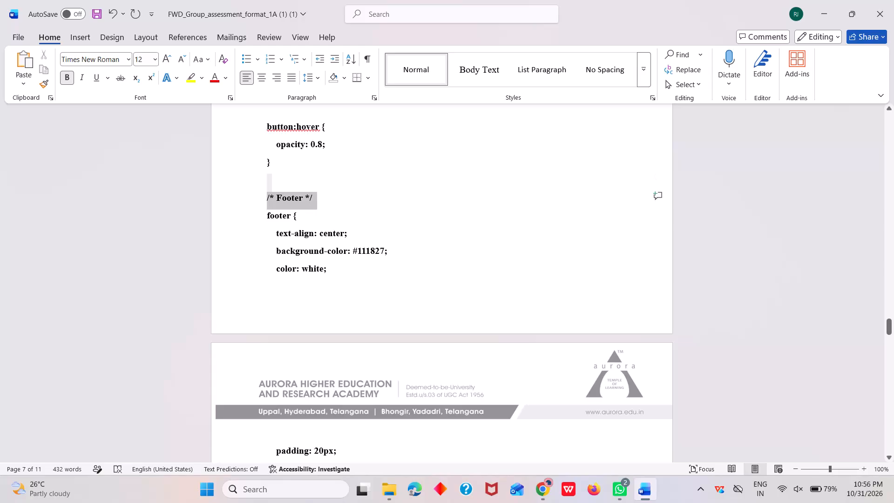
Delete the "/* Footer */" comment and the blank line above the footer rule in the CSS code.
{"action": "key", "text": "BackSpace"}
{"action": "key", "text": "BackSpace"}
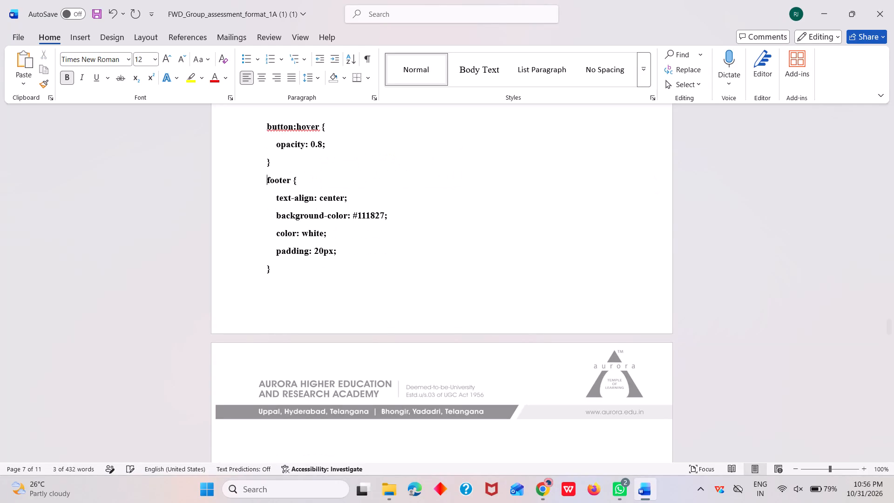
{"action": "scroll", "coordinate": [315, 280], "scroll_direction": "down", "scroll_amount": 1}
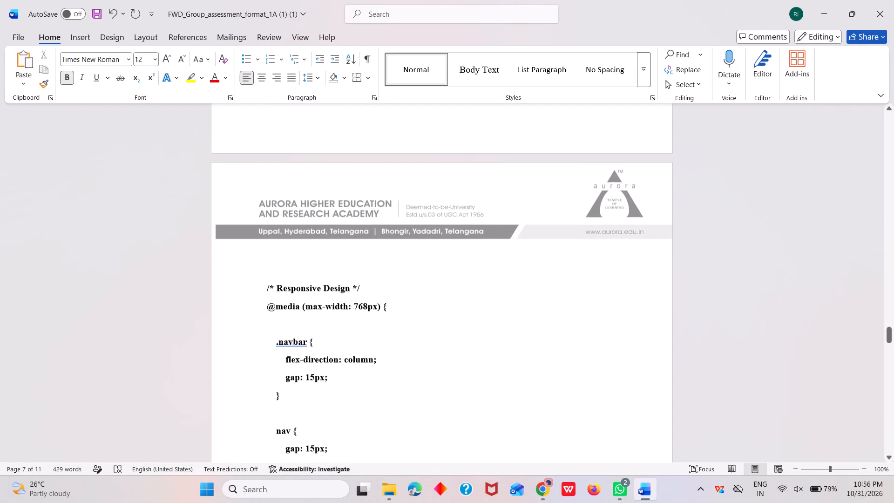
{"action": "scroll", "coordinate": [315, 280], "scroll_direction": "down", "scroll_amount": 1}
{"action": "left_click_drag", "start_coordinate": [370, 286], "coordinate": [255, 290]}
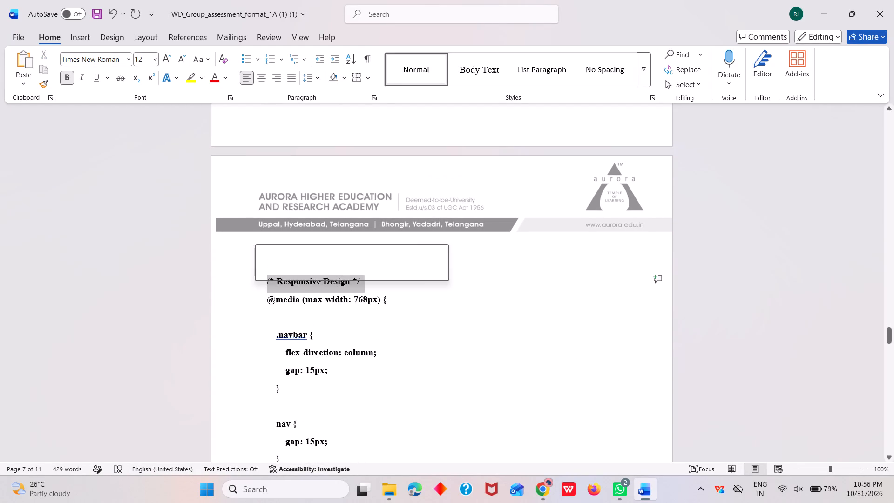
{"action": "key", "text": "BackSpace"}
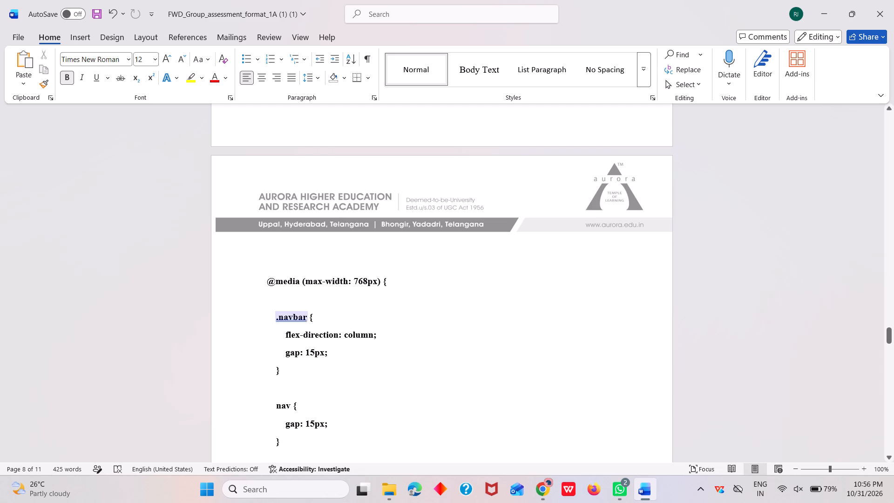
Look through the rest of the document, from the media query rules past the code screenshot to the explanation and output headings.
{"action": "scroll", "coordinate": [311, 334], "scroll_direction": "down", "scroll_amount": 5}
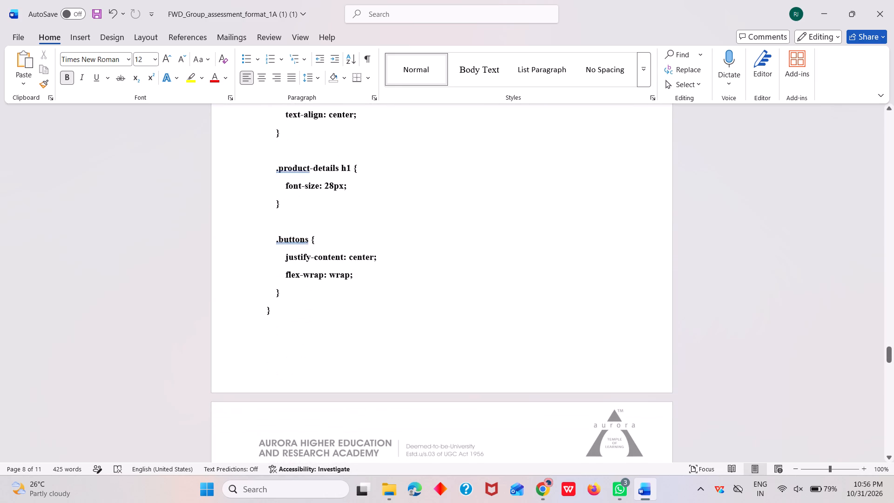
{"action": "scroll", "coordinate": [311, 334], "scroll_direction": "down", "scroll_amount": 3}
{"action": "scroll", "coordinate": [311, 334], "scroll_direction": "up", "scroll_amount": 2}
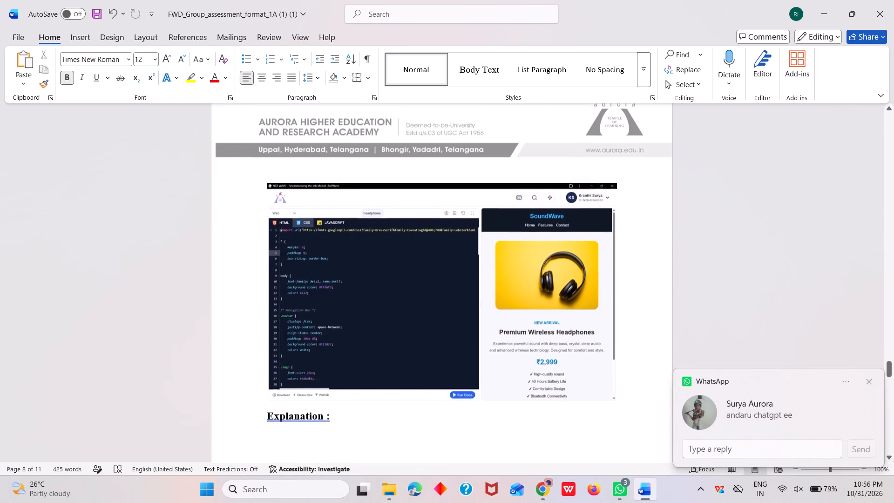
{"action": "scroll", "coordinate": [311, 334], "scroll_direction": "up", "scroll_amount": 2}
{"action": "scroll", "coordinate": [311, 334], "scroll_direction": "down", "scroll_amount": 3}
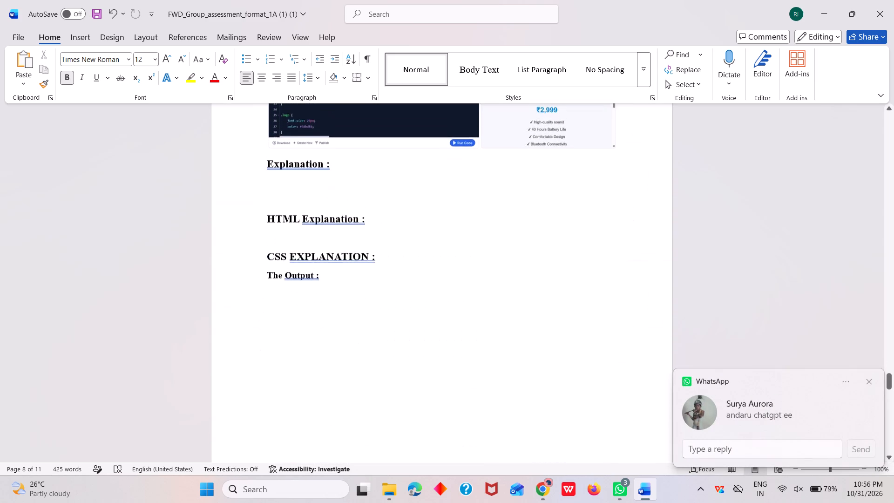
{"action": "scroll", "coordinate": [311, 334], "scroll_direction": "down", "scroll_amount": 1}
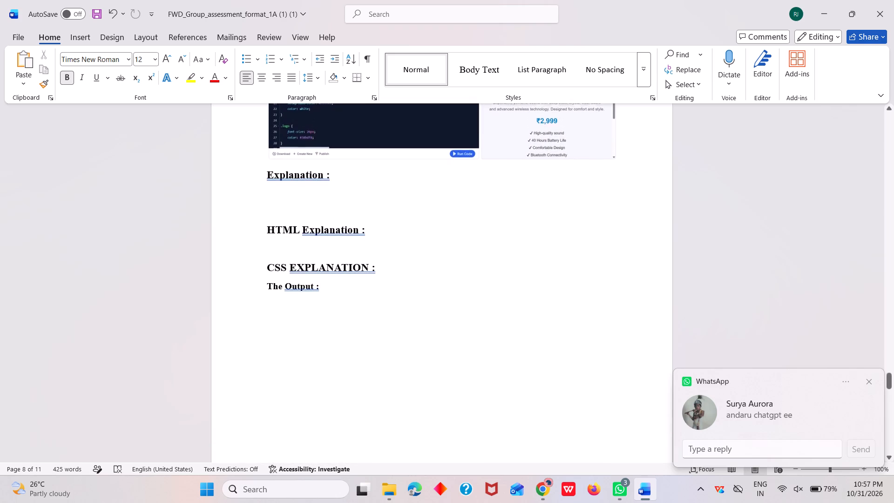
Look through the output screenshots and link on the final pages, and back up to the media query rules in the CSS code.
{"action": "scroll", "coordinate": [311, 334], "scroll_direction": "down", "scroll_amount": 4}
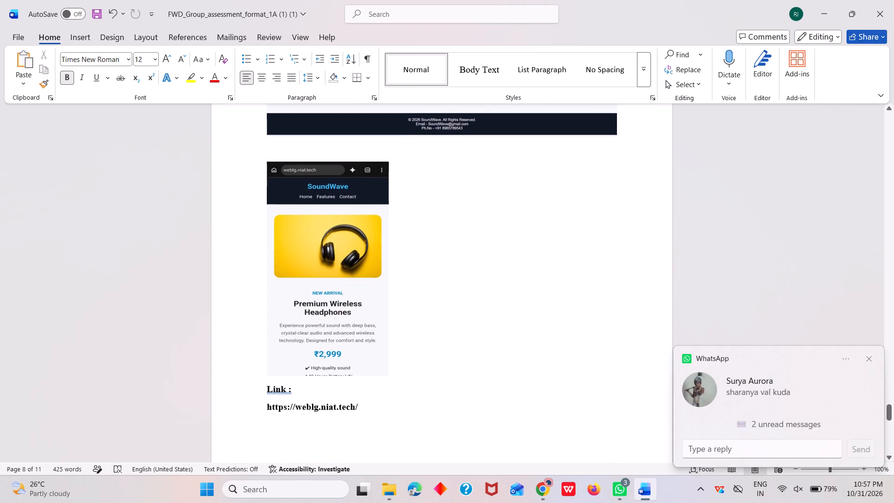
{"action": "scroll", "coordinate": [311, 334], "scroll_direction": "down", "scroll_amount": 1}
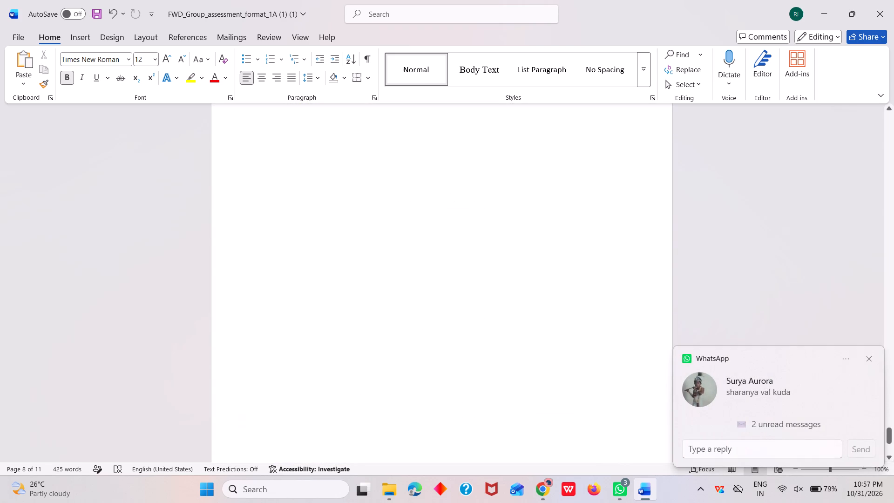
{"action": "scroll", "coordinate": [311, 334], "scroll_direction": "up", "scroll_amount": 4}
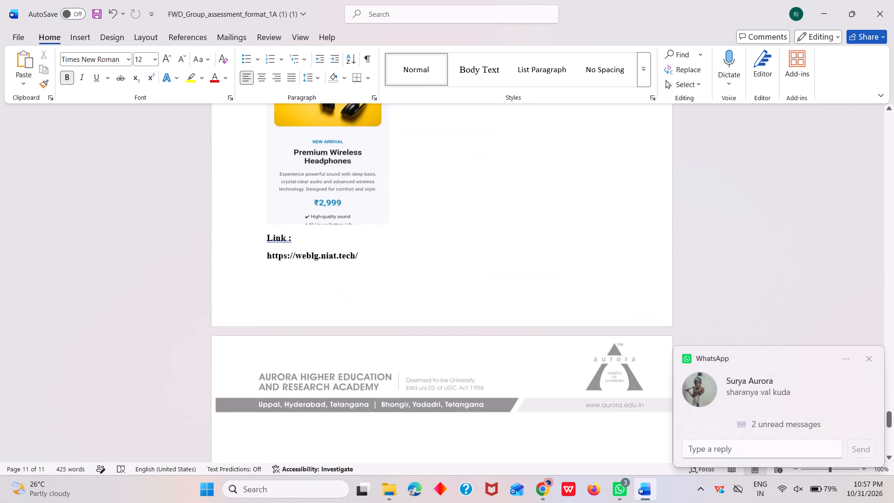
{"action": "scroll", "coordinate": [311, 334], "scroll_direction": "up", "scroll_amount": 3}
{"action": "scroll", "coordinate": [311, 334], "scroll_direction": "down", "scroll_amount": 1}
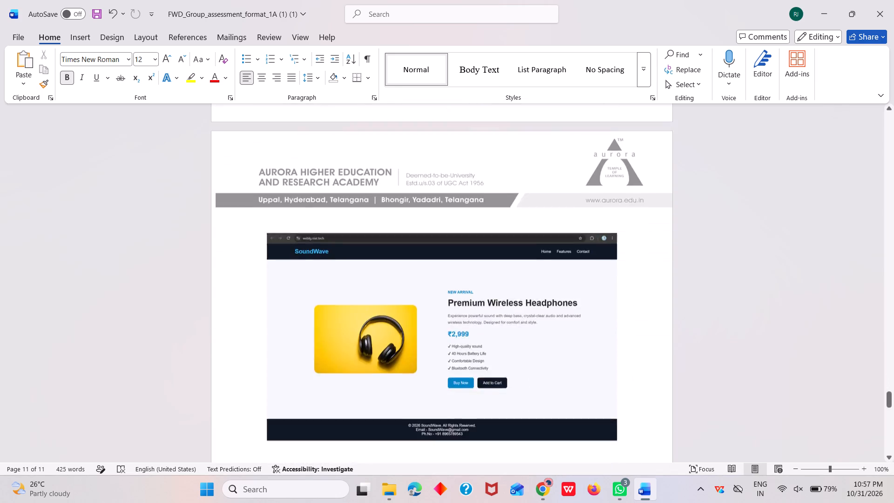
{"action": "scroll", "coordinate": [311, 334], "scroll_direction": "down", "scroll_amount": 1}
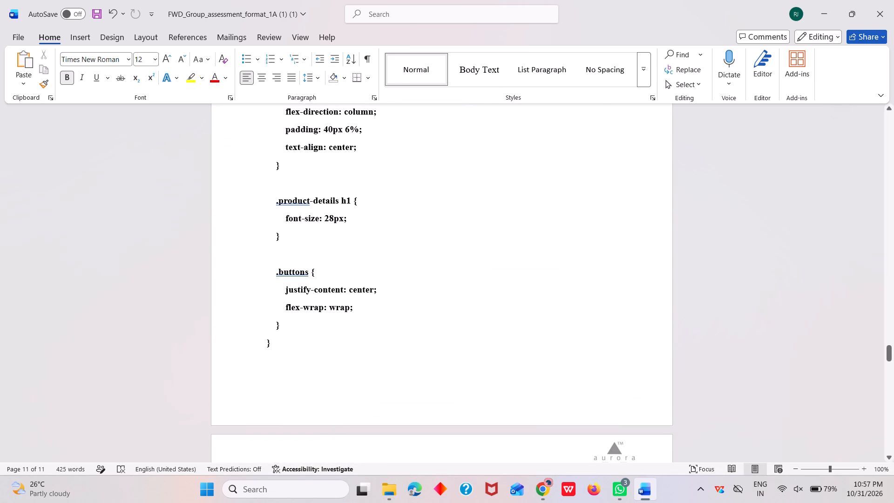
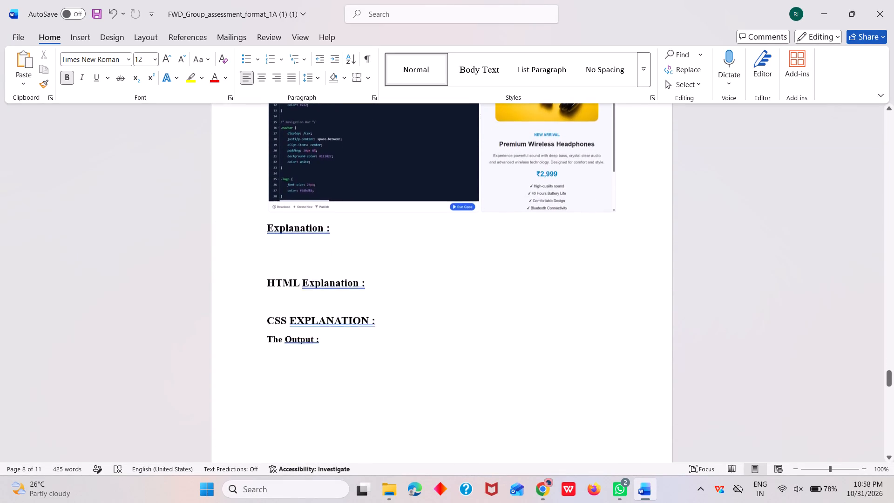
Remove the bold formatting from the HTML code, from the <body> line through the code screenshot above the CSS heading.
{"action": "scroll", "coordinate": [313, 265], "scroll_direction": "up", "scroll_amount": 16}
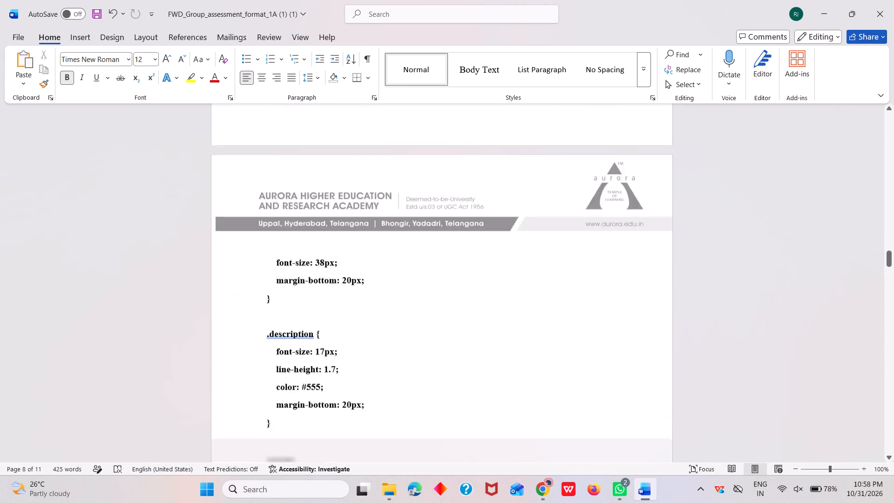
{"action": "scroll", "coordinate": [313, 265], "scroll_direction": "up", "scroll_amount": 12}
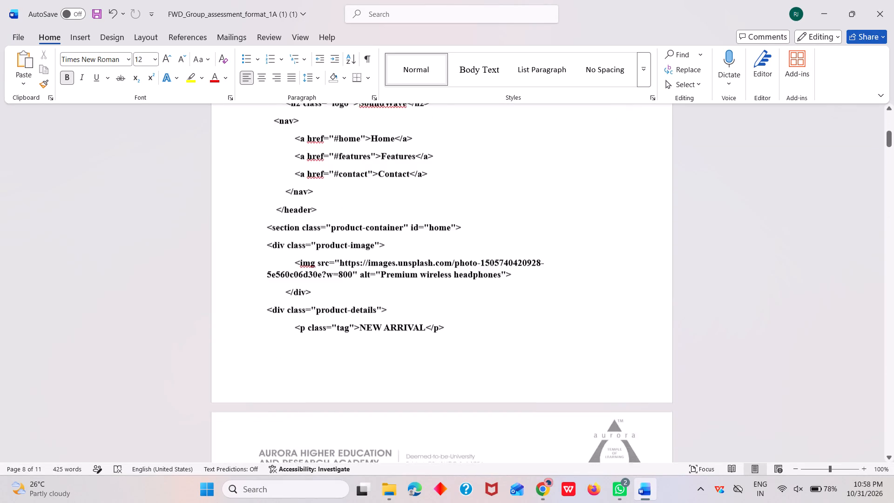
{"action": "scroll", "coordinate": [313, 265], "scroll_direction": "up", "scroll_amount": 1}
{"action": "scroll", "coordinate": [313, 265], "scroll_direction": "down", "scroll_amount": 2}
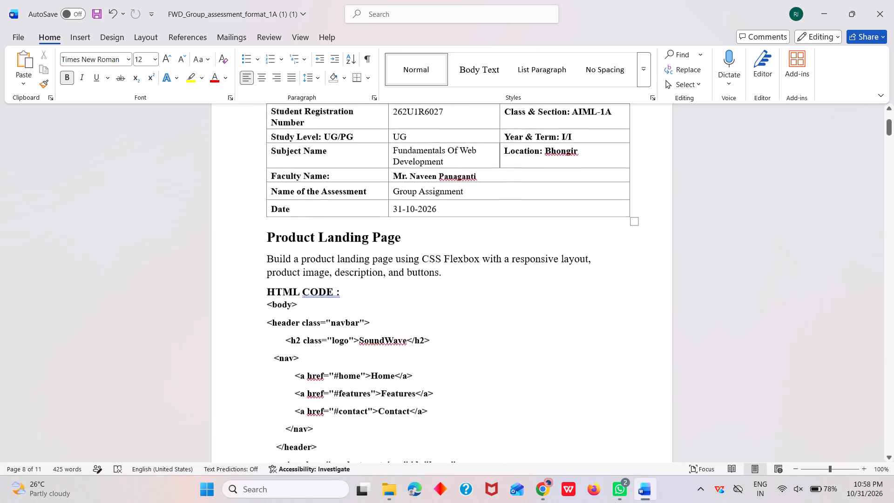
{"action": "scroll", "coordinate": [313, 265], "scroll_direction": "down", "scroll_amount": 2}
{"action": "scroll", "coordinate": [313, 265], "scroll_direction": "up", "scroll_amount": 1}
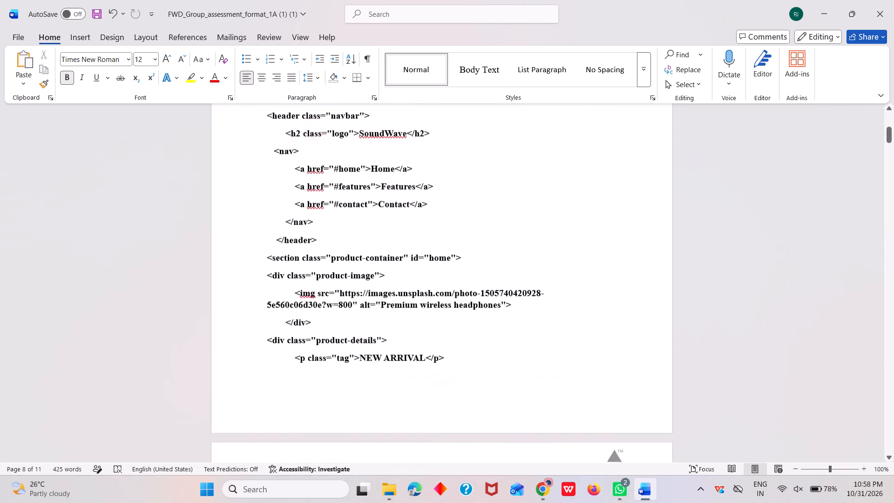
{"action": "scroll", "coordinate": [313, 265], "scroll_direction": "up", "scroll_amount": 1}
{"action": "left_click_drag", "start_coordinate": [266, 170], "coordinate": [394, 449]}
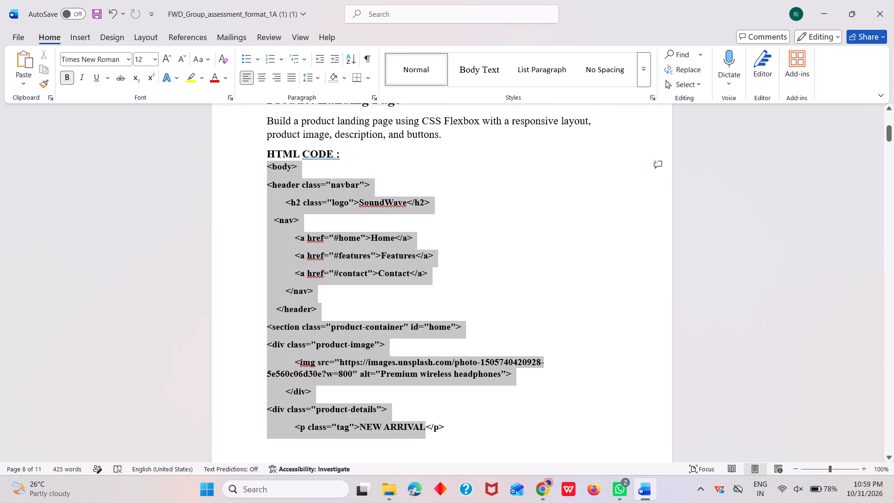
{"action": "left_click_drag", "start_coordinate": [394, 449], "coordinate": [413, 458]}
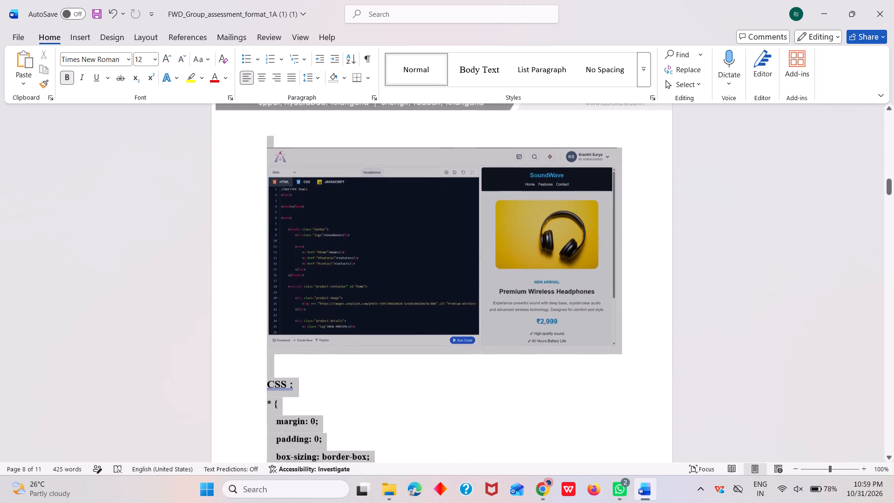
{"action": "left_click_drag", "start_coordinate": [413, 458], "coordinate": [241, 233]}
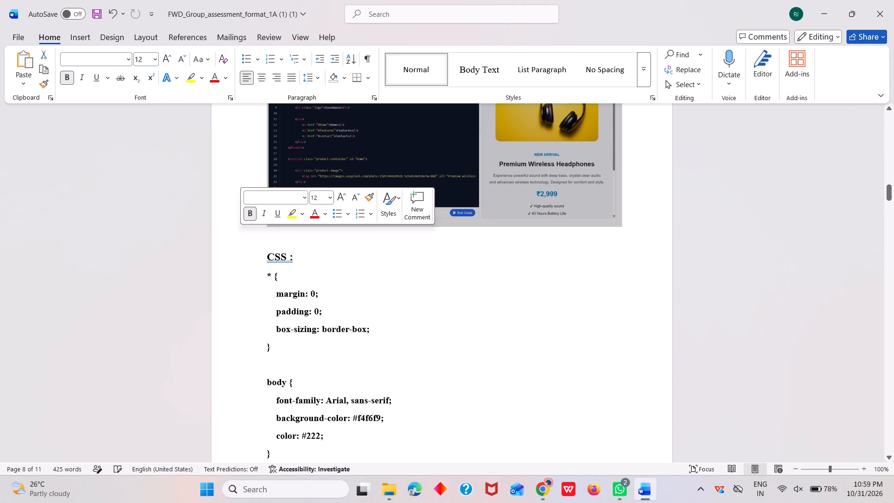
{"action": "left_click", "coordinate": [253, 217]}
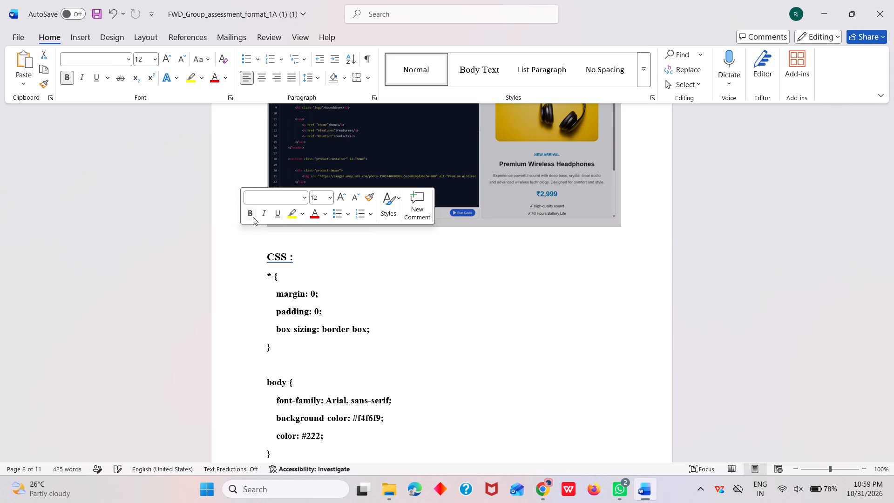
{"action": "left_click", "coordinate": [264, 263]}
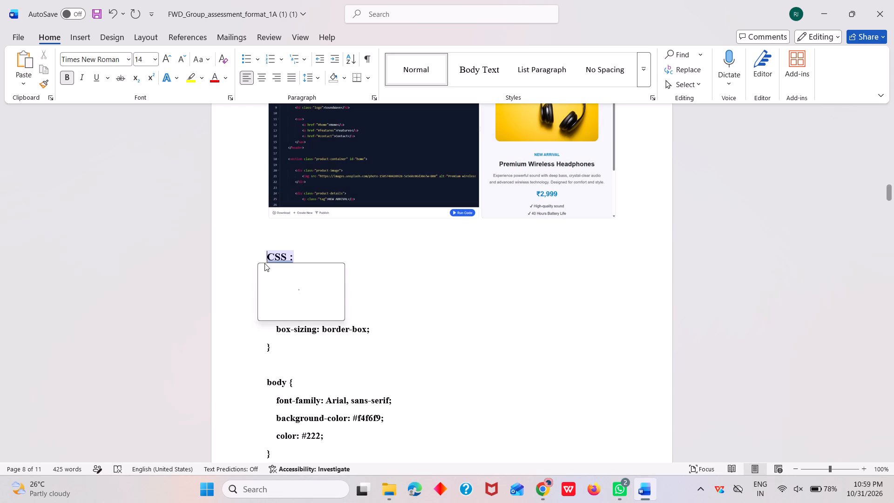
{"action": "left_click", "coordinate": [370, 237]}
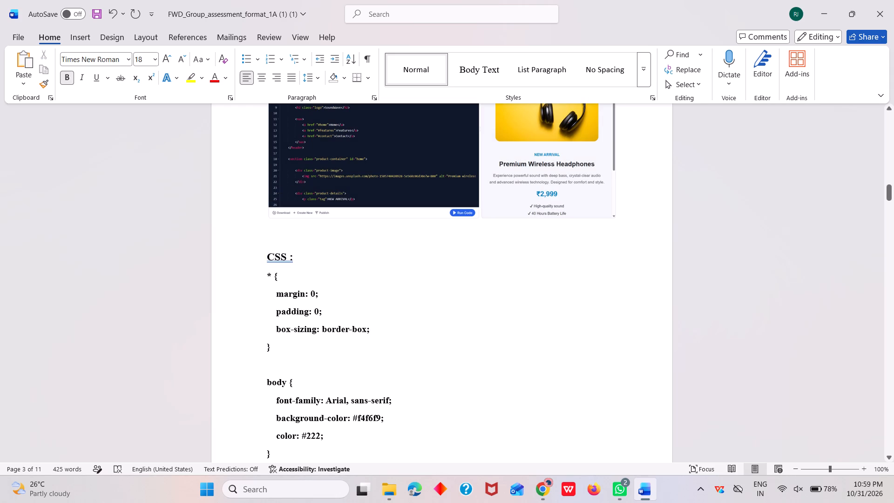
Select the CSS code starting from the "* {" rule below the CSS heading.
{"action": "left_click_drag", "start_coordinate": [264, 280], "coordinate": [359, 420]}
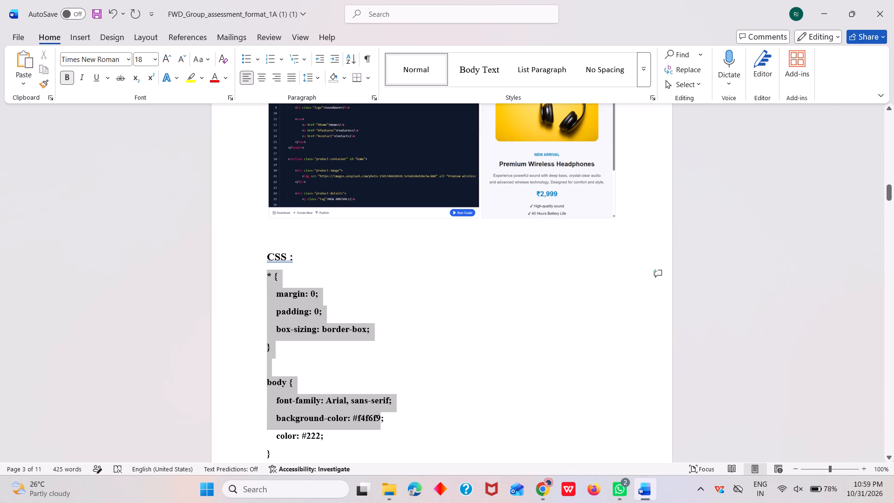
{"action": "left_click_drag", "start_coordinate": [359, 420], "coordinate": [369, 443]}
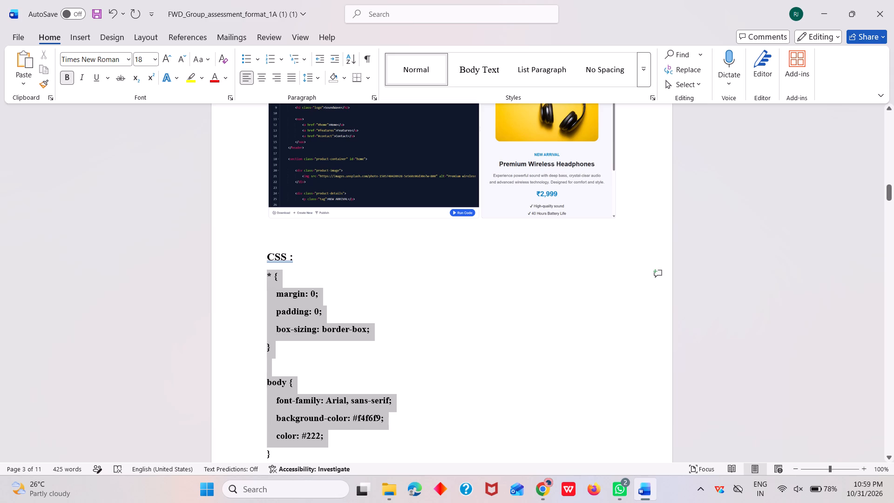
{"action": "left_click_drag", "start_coordinate": [369, 443], "coordinate": [422, 466]}
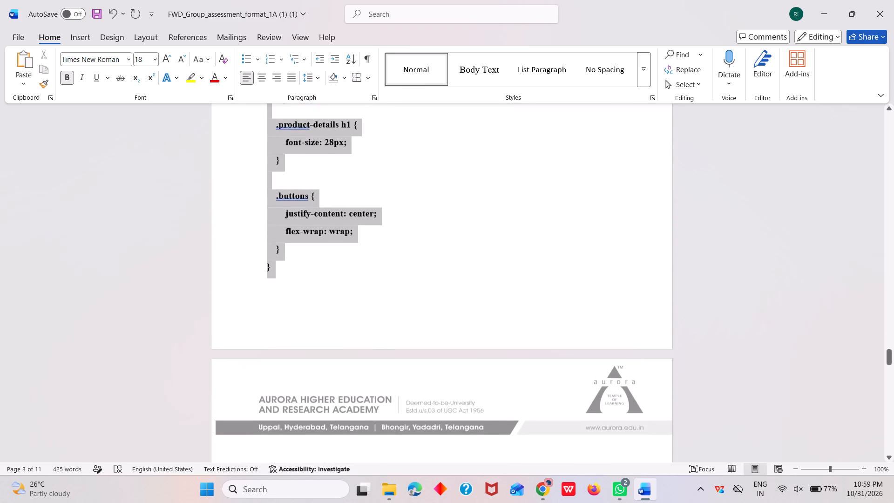
{"action": "left_click_drag", "start_coordinate": [422, 466], "coordinate": [421, 462]}
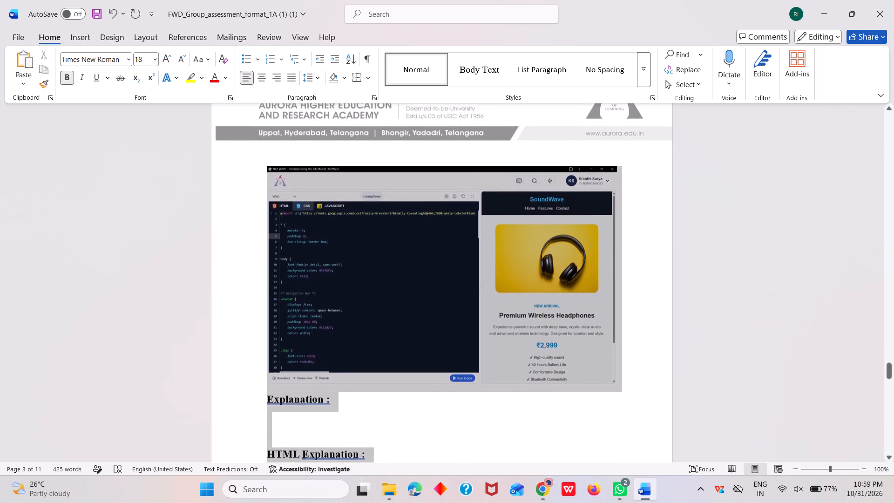
{"action": "left_click_drag", "start_coordinate": [421, 462], "coordinate": [379, 292]}
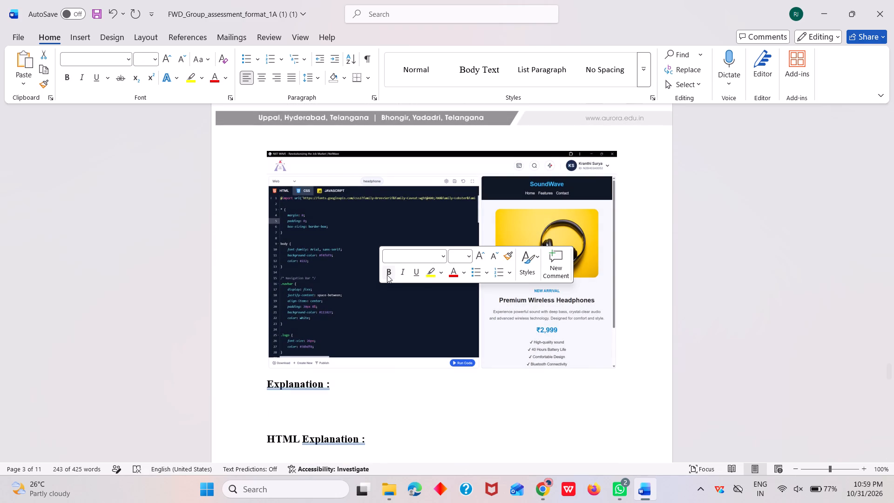
{"action": "left_click", "coordinate": [387, 275]}
{"action": "scroll", "coordinate": [311, 209], "scroll_direction": "up", "scroll_amount": 5}
{"action": "left_click", "coordinate": [366, 240]}
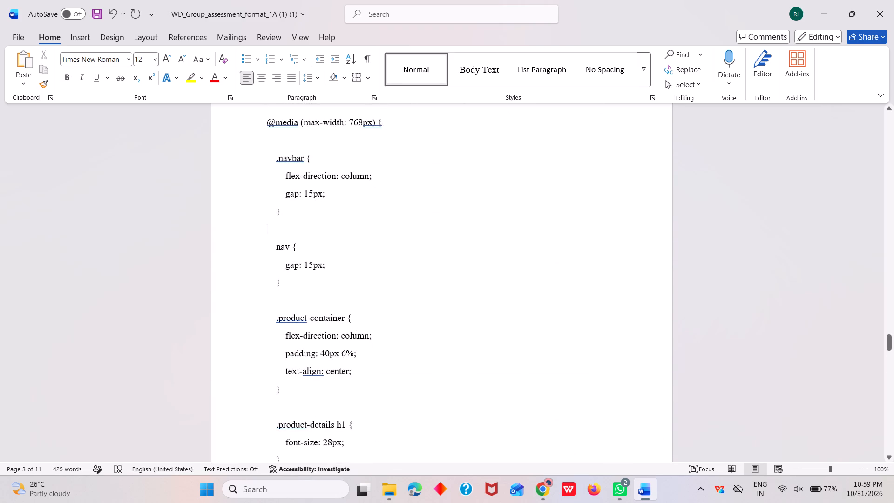
Delete the "/* Buttons */" comment and the blank line above the .buttons rule in the CSS code.
{"action": "scroll", "coordinate": [356, 222], "scroll_direction": "up", "scroll_amount": 6}
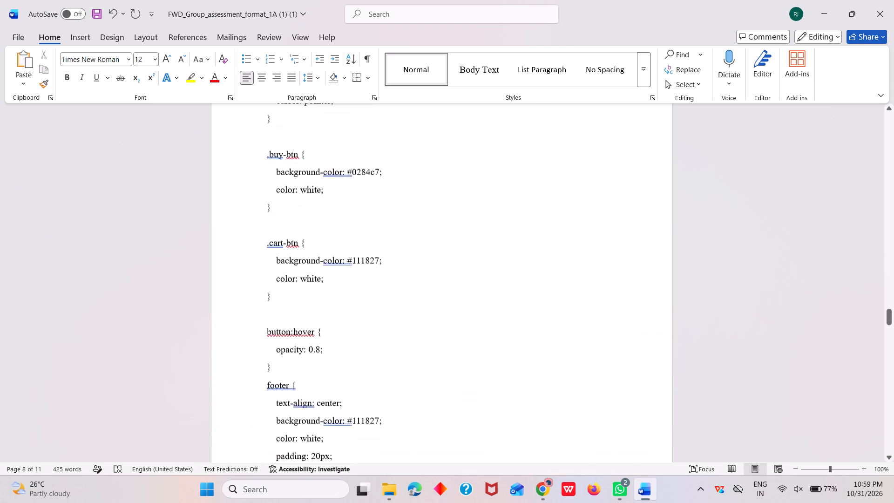
{"action": "scroll", "coordinate": [356, 222], "scroll_direction": "up", "scroll_amount": 6}
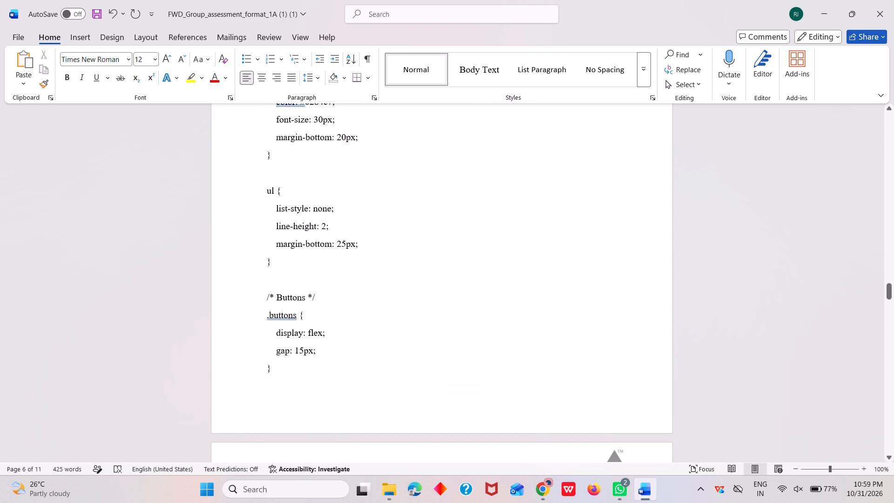
{"action": "left_click_drag", "start_coordinate": [328, 292], "coordinate": [255, 295]}
{"action": "key", "text": "BackSpace"}
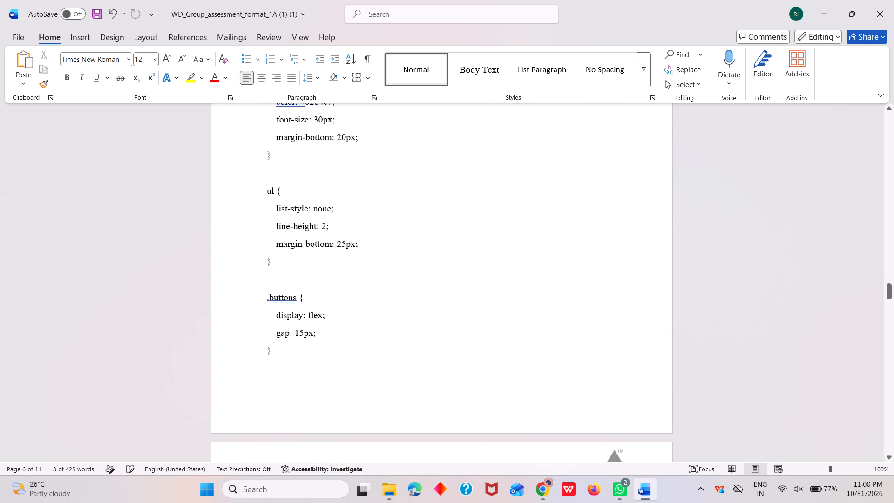
{"action": "key", "text": "BackSpace"}
Delete the blank lines above the .price rule and the ul rule in the CSS code.
{"action": "scroll", "coordinate": [296, 293], "scroll_direction": "up", "scroll_amount": 1}
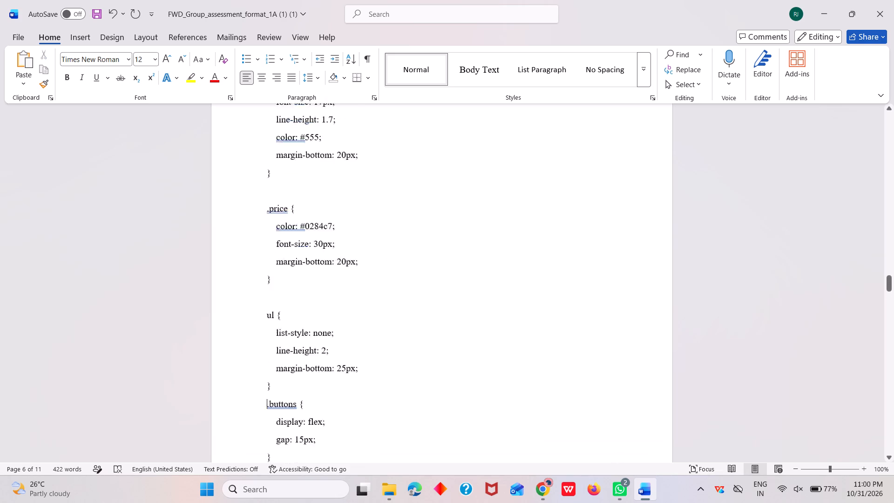
{"action": "scroll", "coordinate": [296, 293], "scroll_direction": "up", "scroll_amount": 1}
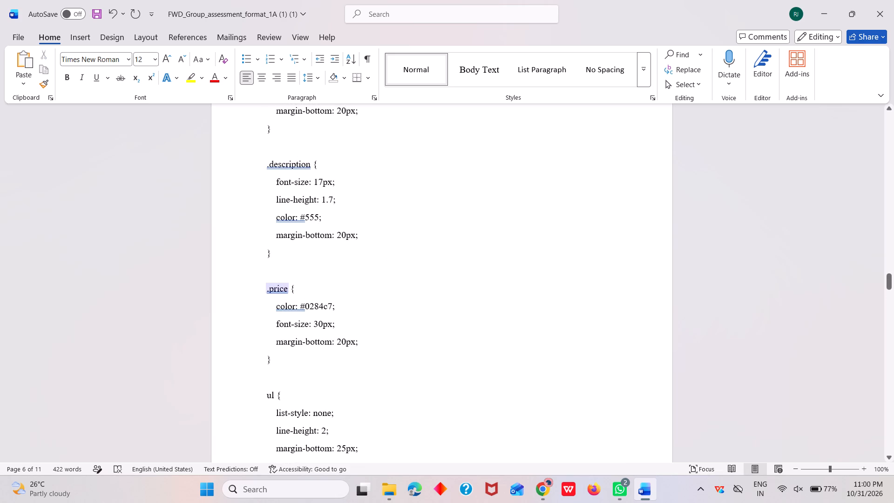
{"action": "left_click", "coordinate": [265, 291]}
{"action": "key", "text": "BackSpace"}
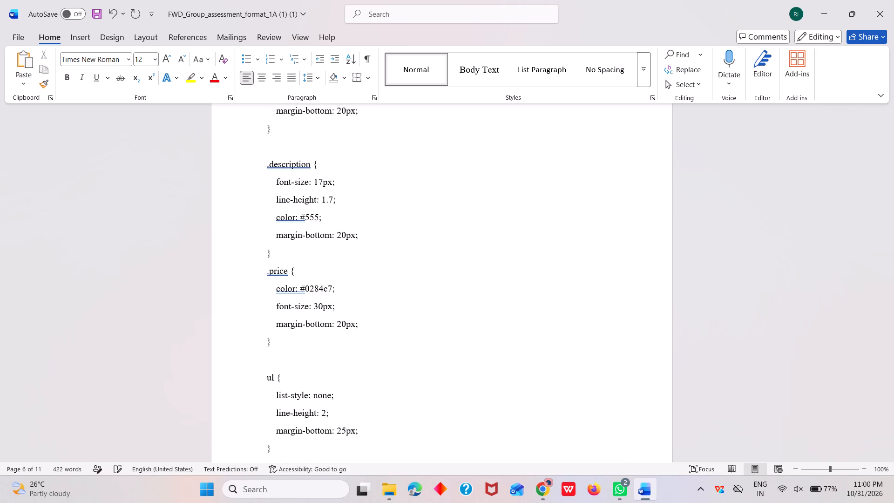
{"action": "left_click", "coordinate": [264, 380]}
Delete the blank line above the ul rule in the CSS code.
{"action": "key", "text": "BackSpace"}
Save the edited group assessment document under its current name.
{"action": "scroll", "coordinate": [275, 391], "scroll_direction": "down", "scroll_amount": 1}
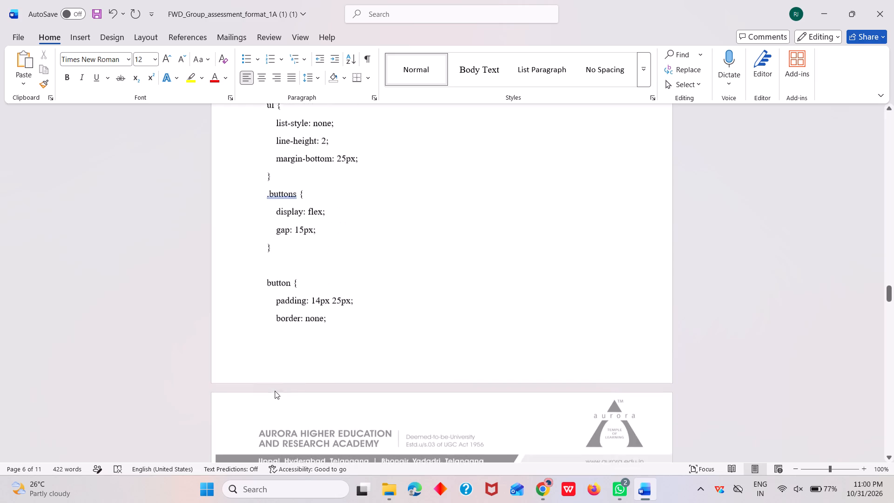
{"action": "scroll", "coordinate": [275, 391], "scroll_direction": "down", "scroll_amount": 2}
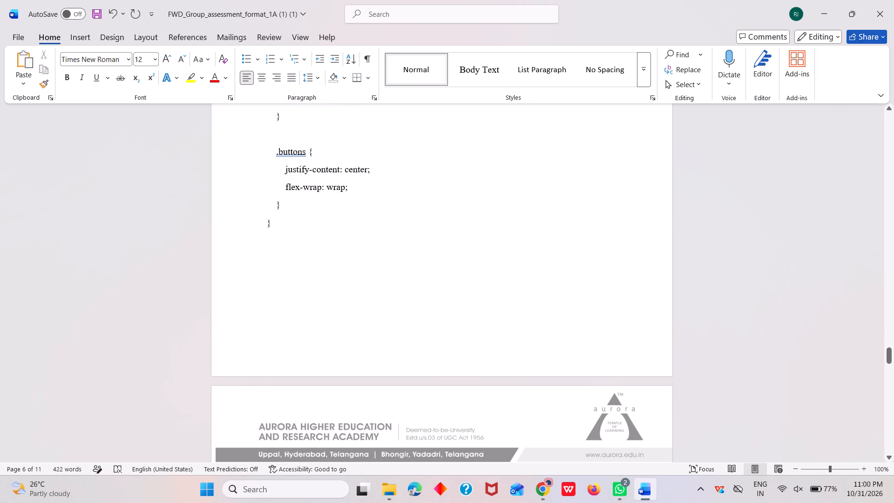
{"action": "scroll", "coordinate": [305, 342], "scroll_direction": "down", "scroll_amount": 3}
{"action": "scroll", "coordinate": [305, 342], "scroll_direction": "up", "scroll_amount": 7}
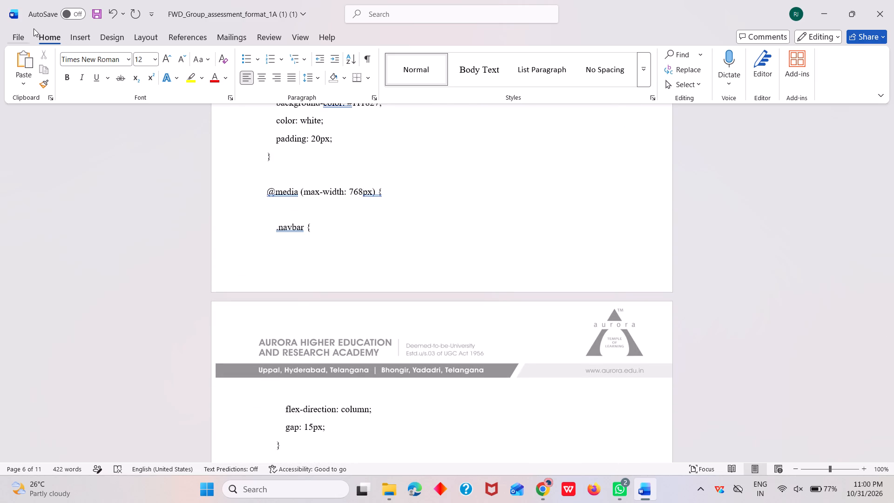
{"action": "left_click", "coordinate": [34, 28]}
{"action": "left_click", "coordinate": [45, 190]}
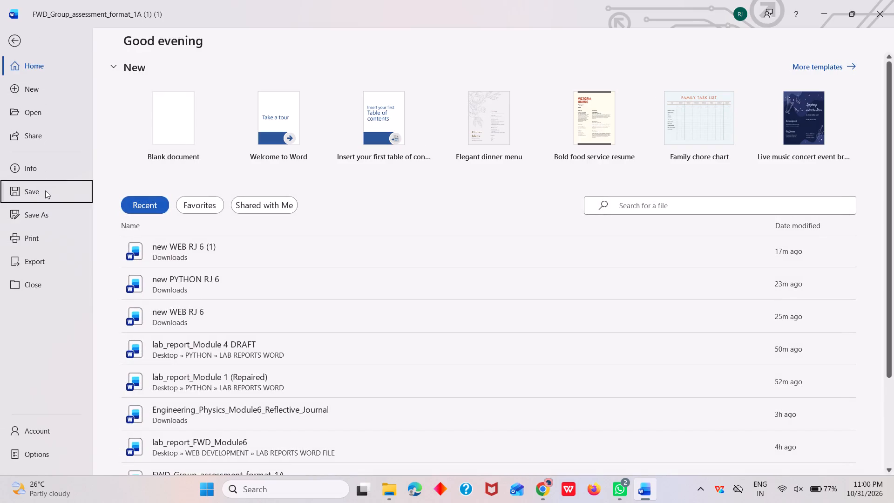
Use Save As to save the document to its current folder as Word Document (*.docx), keeping the name FWD_Group_assessment_format_1A (1) (1).
{"action": "left_click", "coordinate": [14, 34]}
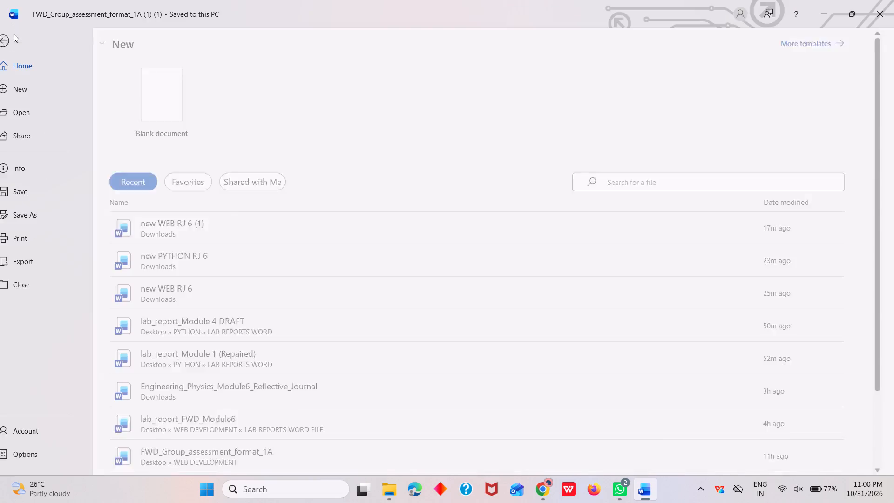
{"action": "left_click", "coordinate": [33, 216]}
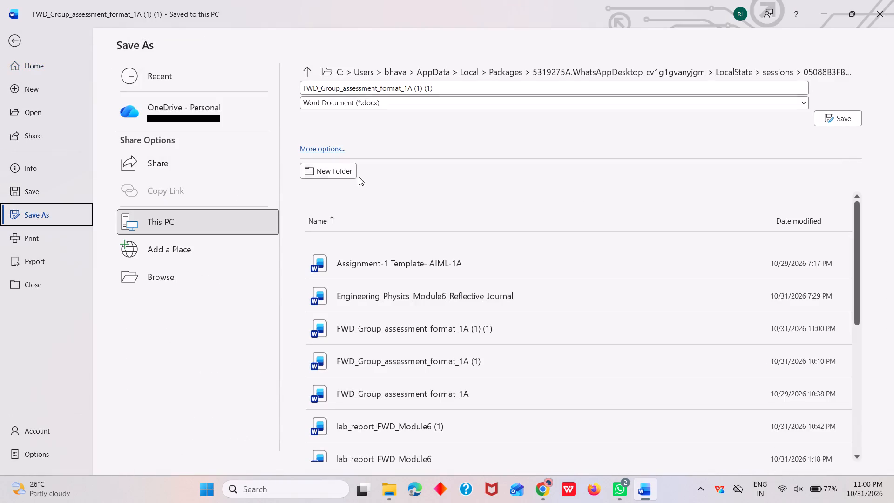
{"action": "left_click", "coordinate": [839, 121]}
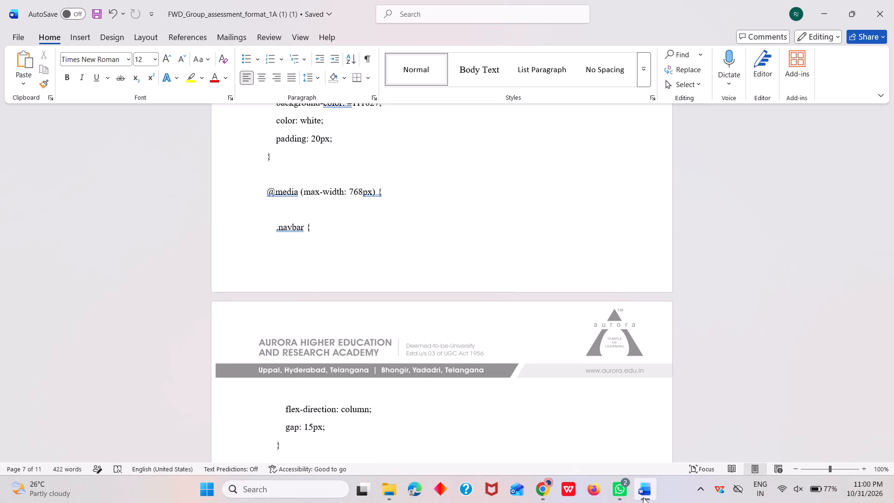
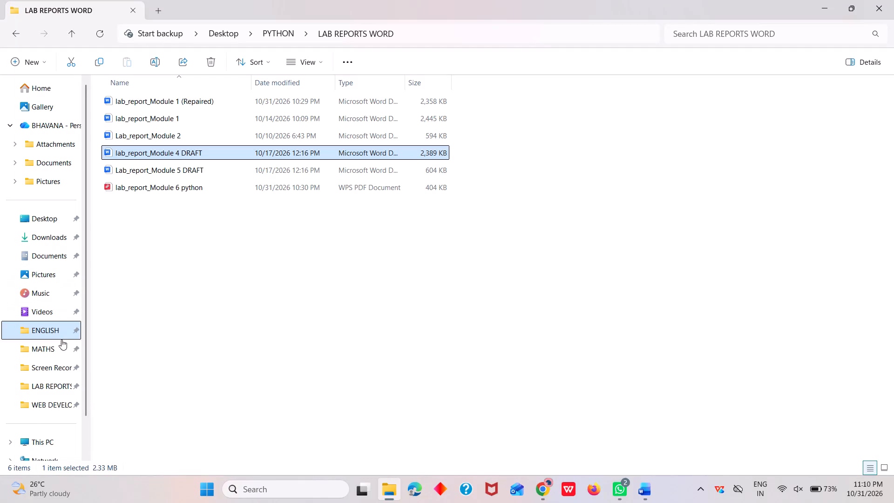
Open the Python-GROUP ASSESMENT document from the PYTHON folder on the Desktop.
{"action": "left_click", "coordinate": [76, 218]}
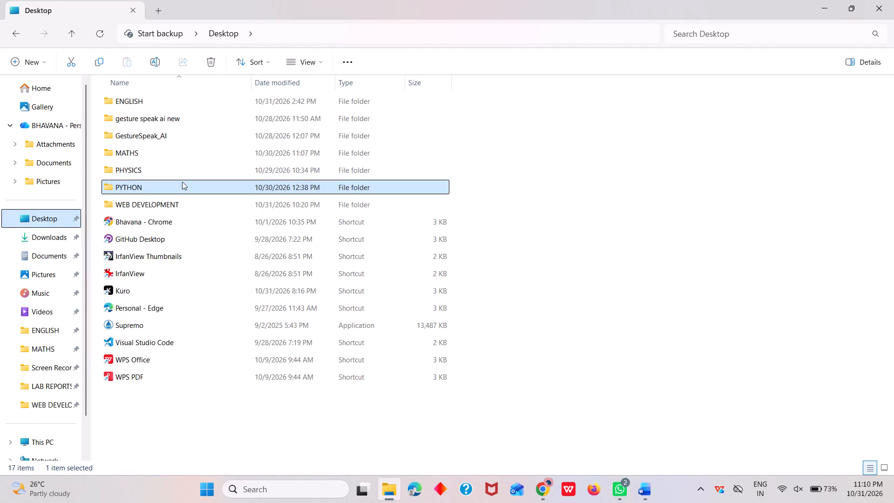
{"action": "double_click", "coordinate": [182, 184]}
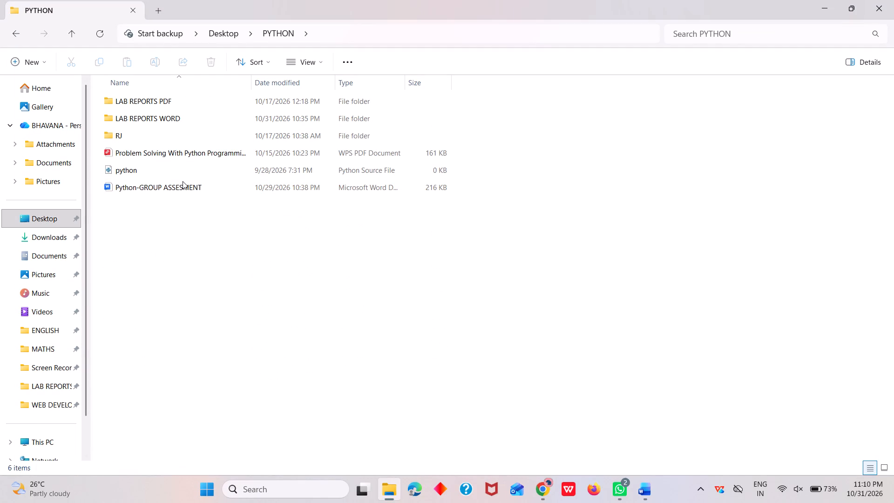
{"action": "double_click", "coordinate": [183, 181]}
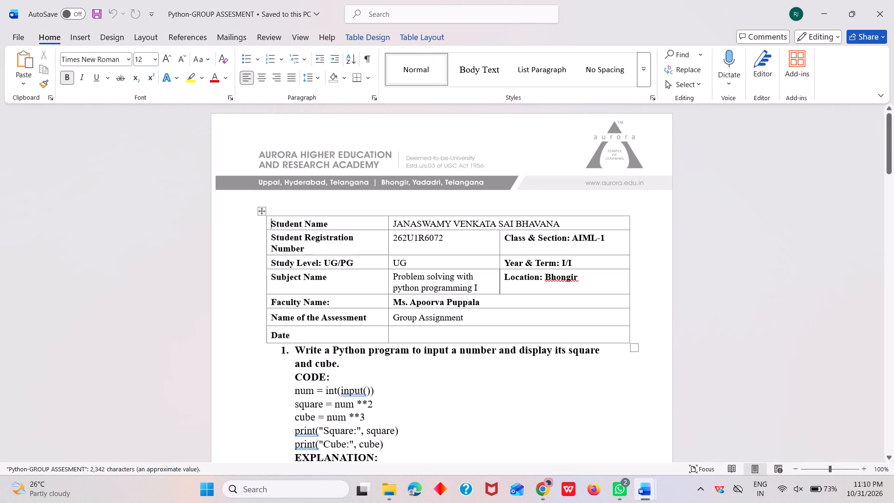
Look through the Python-GROUP ASSESMENT document to examine the code and explanation layout of its four questions.
{"action": "scroll", "coordinate": [368, 274], "scroll_direction": "down", "scroll_amount": 5}
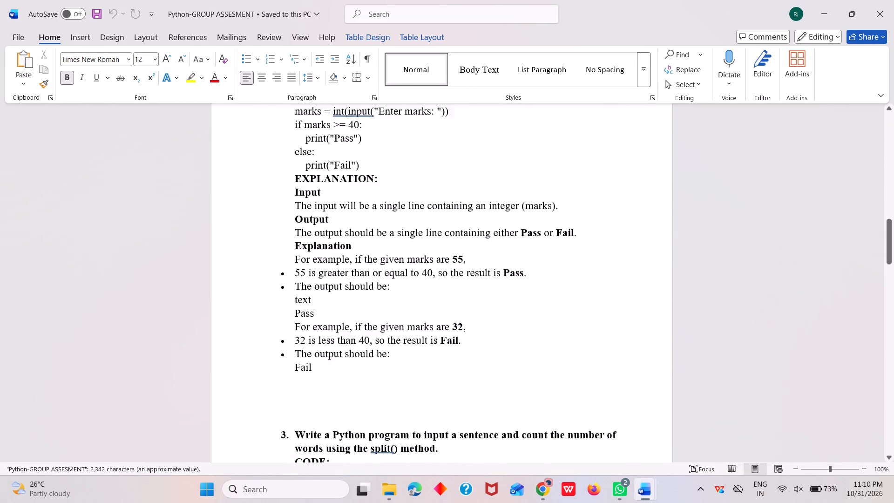
{"action": "scroll", "coordinate": [368, 274], "scroll_direction": "down", "scroll_amount": 6}
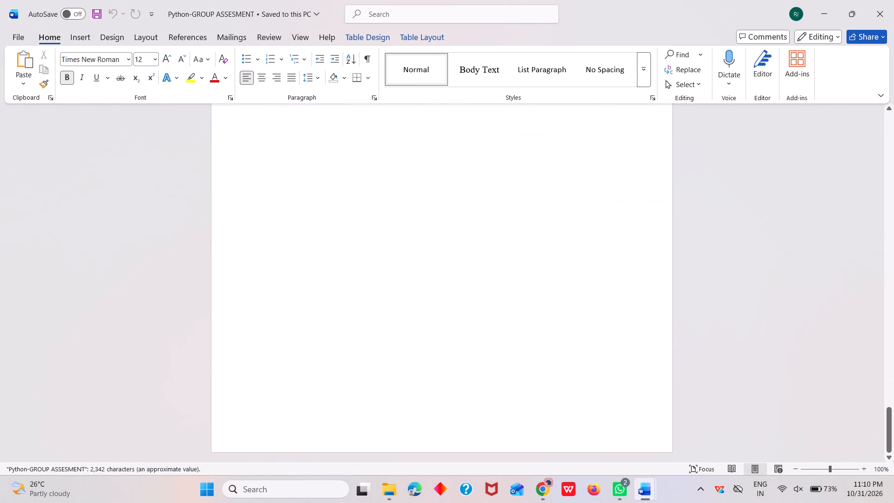
{"action": "scroll", "coordinate": [368, 274], "scroll_direction": "up", "scroll_amount": 6}
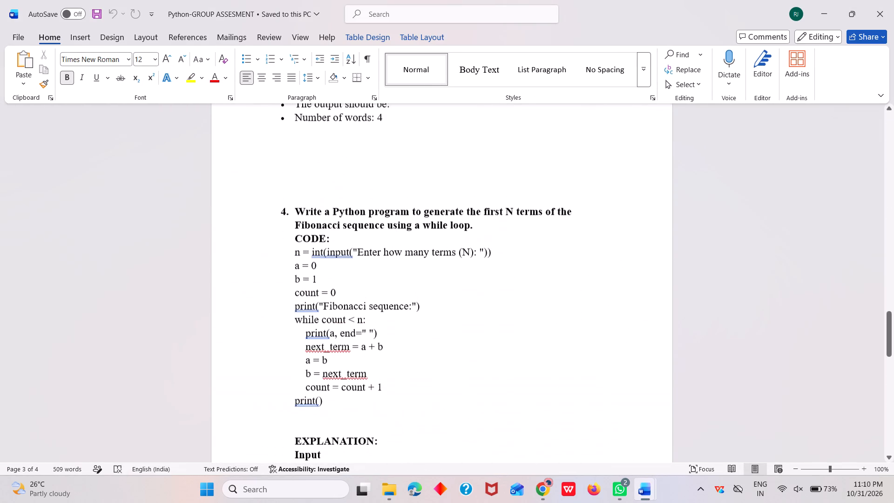
{"action": "scroll", "coordinate": [368, 274], "scroll_direction": "up", "scroll_amount": 3}
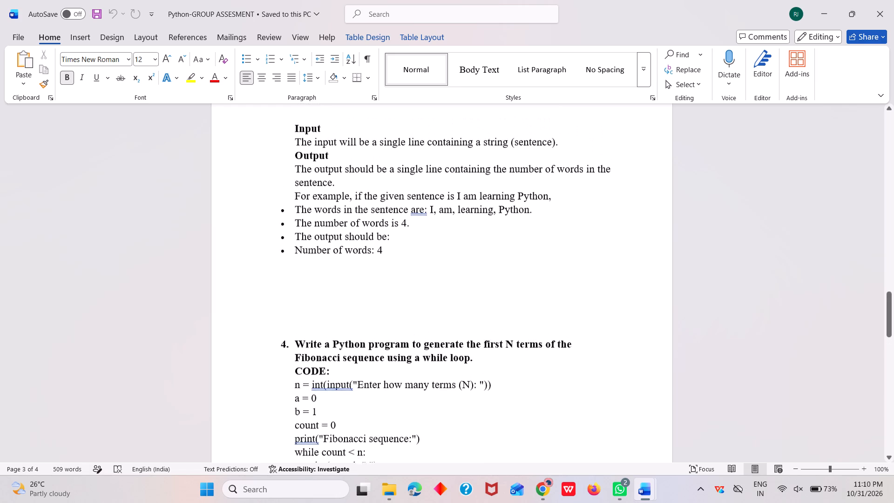
{"action": "scroll", "coordinate": [368, 274], "scroll_direction": "up", "scroll_amount": 4}
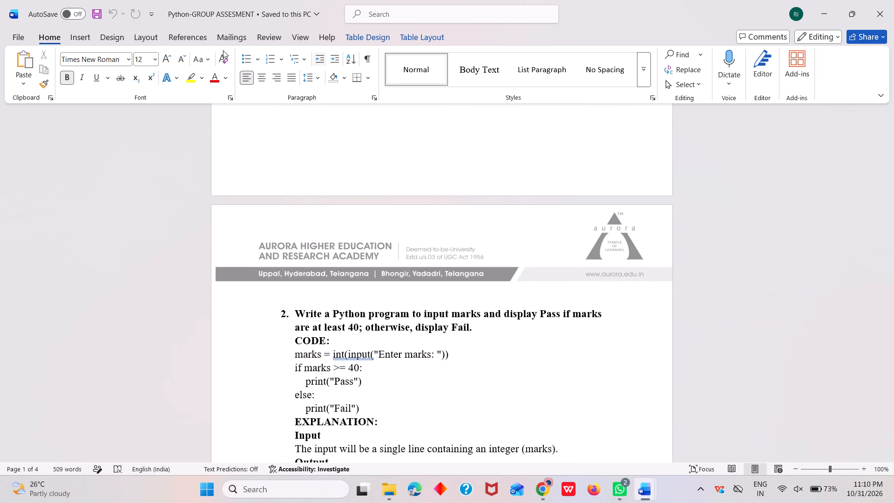
Save the Python-GROUP ASSESMENT document and close it to return to the FWD_Group_assessment_format_1A document.
{"action": "left_click", "coordinate": [3, 34]}
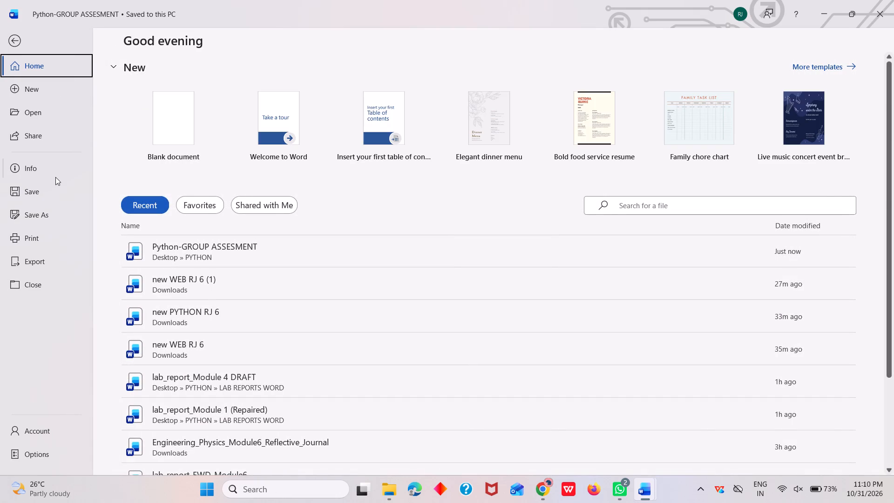
{"action": "left_click", "coordinate": [53, 191]}
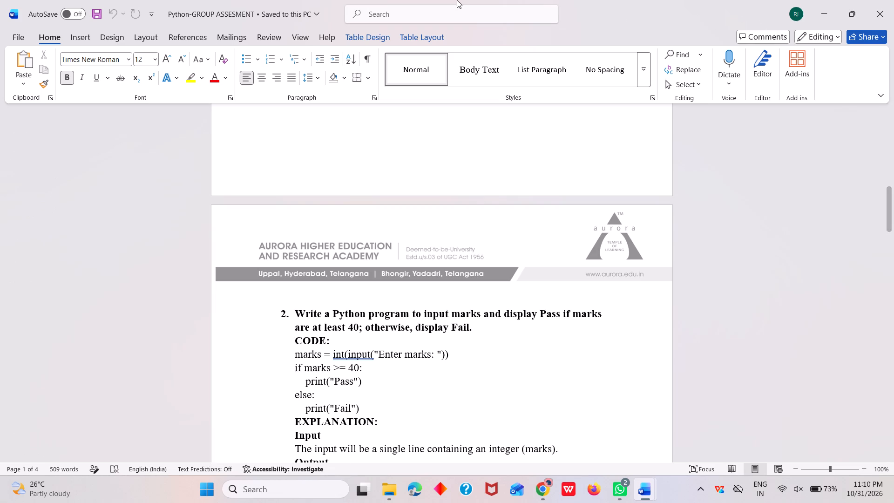
{"action": "left_click", "coordinate": [893, 0]}
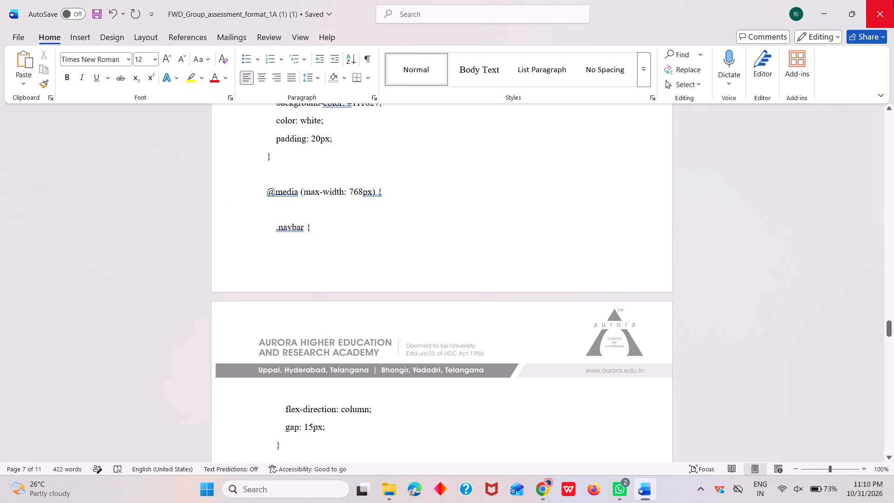
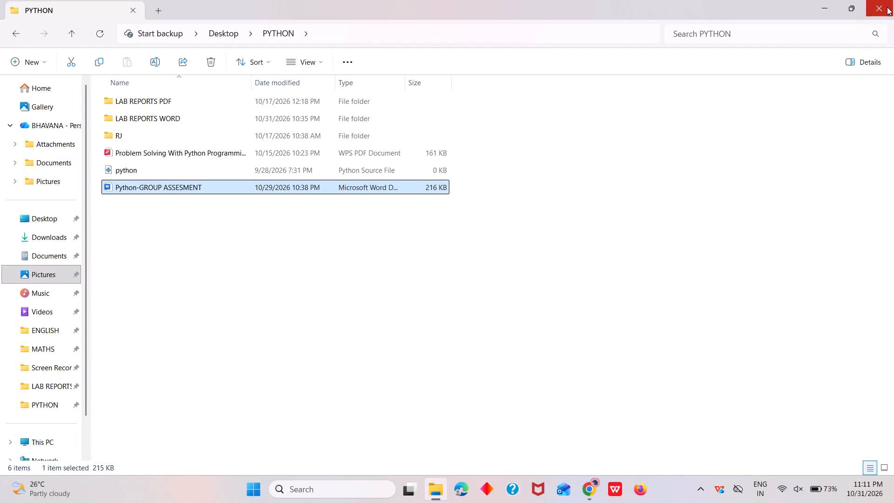
Close the PYTHON folder window.
{"action": "left_click", "coordinate": [887, 7]}
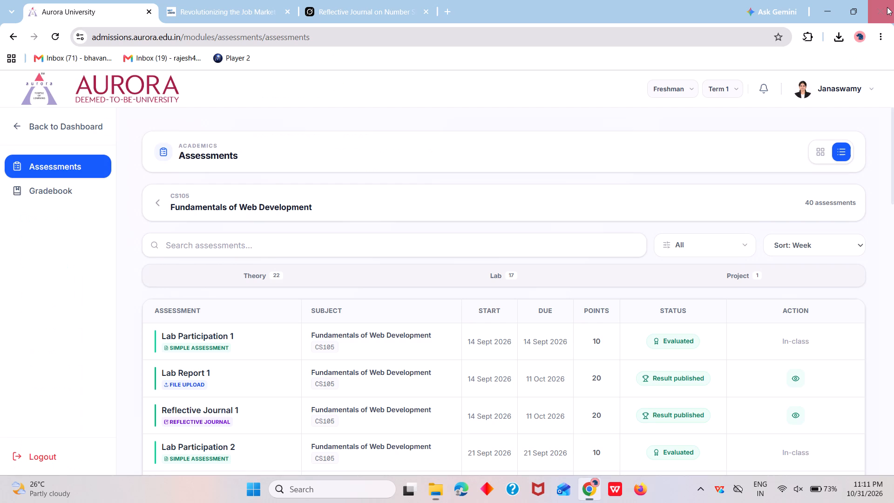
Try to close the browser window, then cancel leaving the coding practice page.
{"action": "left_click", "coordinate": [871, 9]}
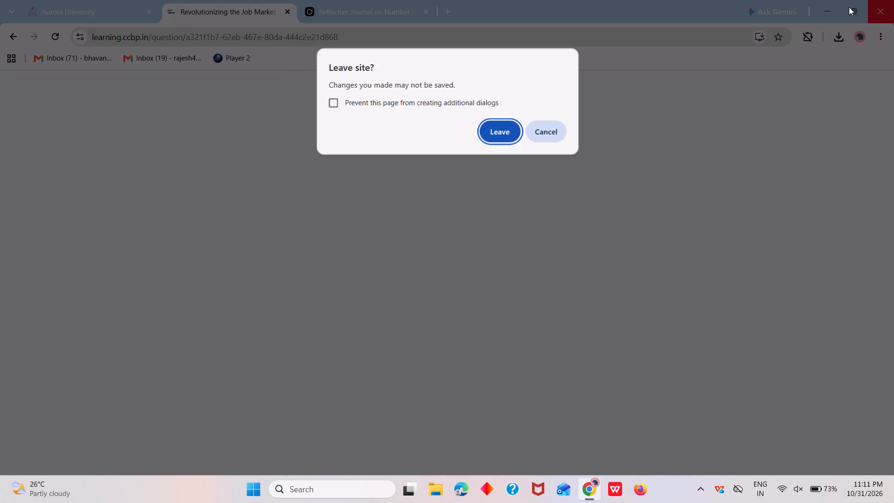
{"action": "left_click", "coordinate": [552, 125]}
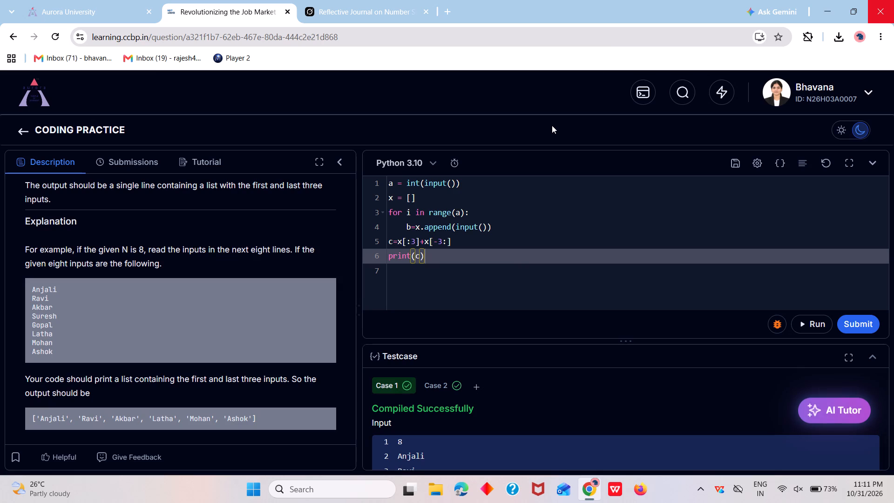
Close the browser window, choosing to leave the coding practice page.
{"action": "left_click", "coordinate": [822, 9]}
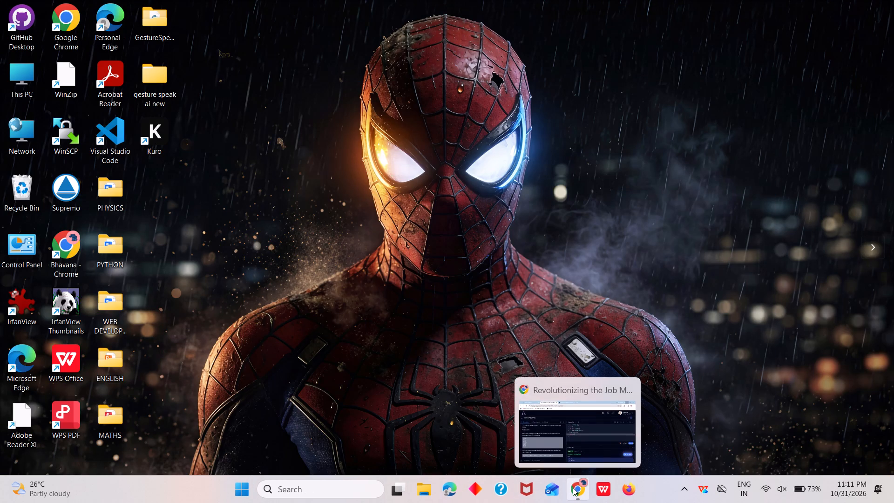
{"action": "left_click", "coordinate": [625, 387]}
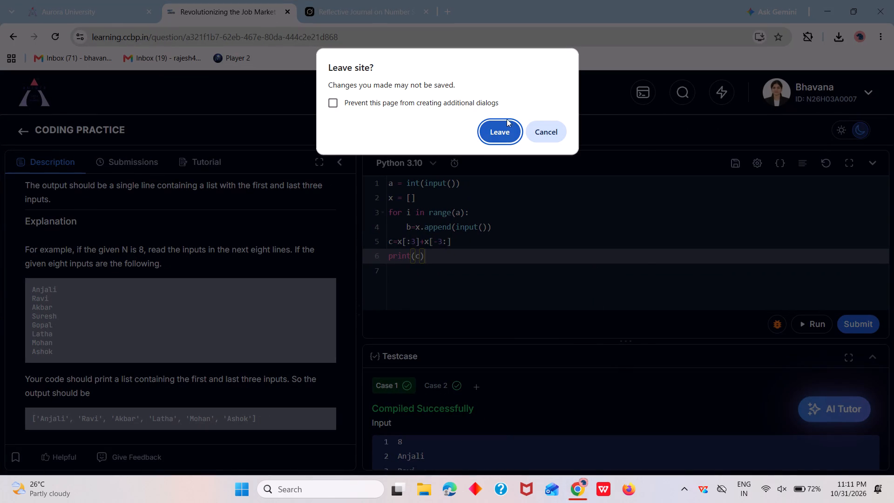
{"action": "left_click_drag", "start_coordinate": [507, 115], "coordinate": [513, 136]}
{"action": "left_click", "coordinate": [513, 136]}
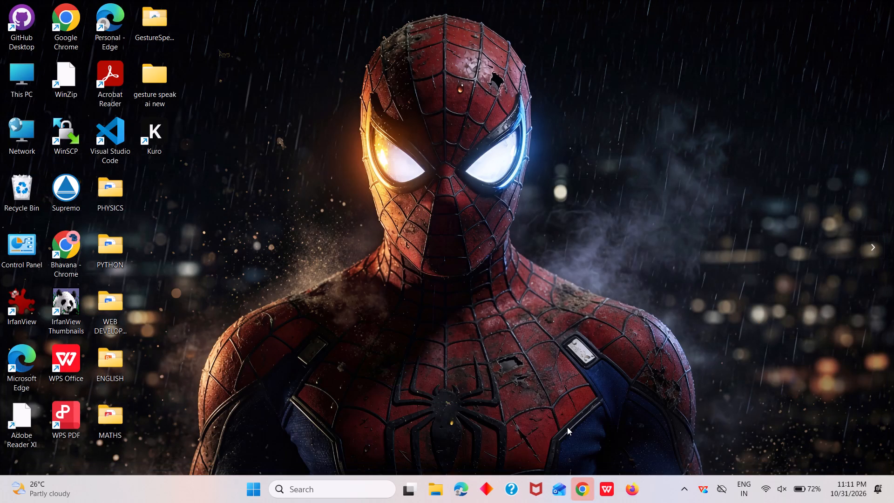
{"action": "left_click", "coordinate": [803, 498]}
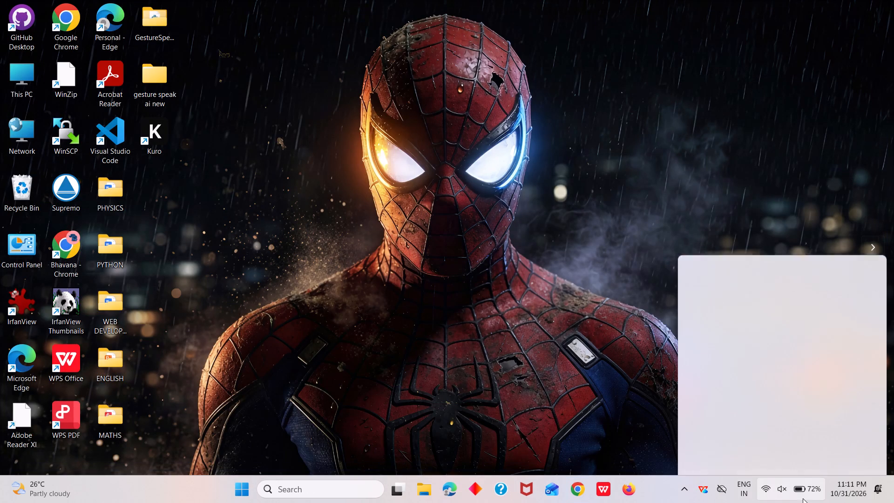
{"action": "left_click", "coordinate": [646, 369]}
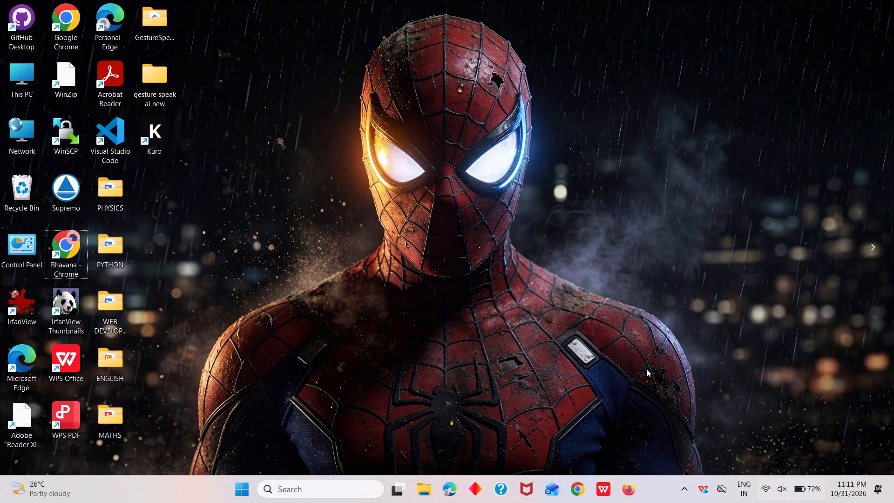
Shut down the computer.
{"action": "key", "text": "super+x"}
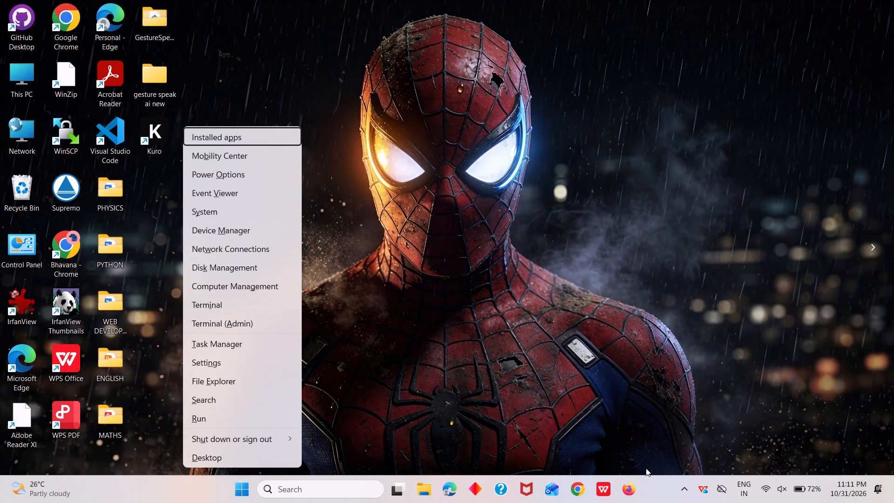
{"action": "left_click", "coordinate": [245, 438]}
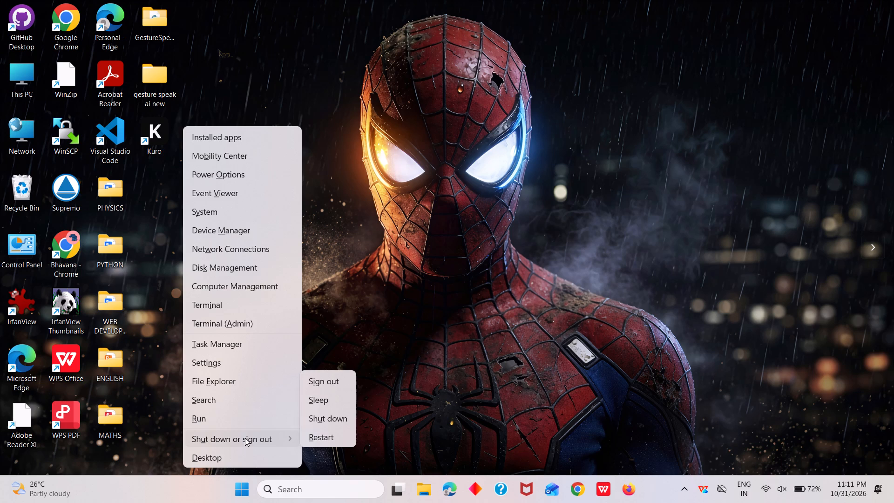
{"action": "left_click", "coordinate": [331, 415]}
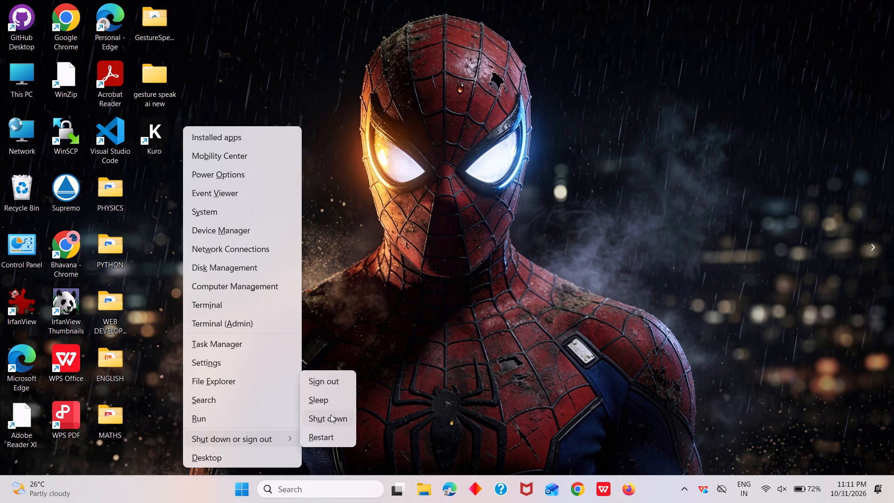